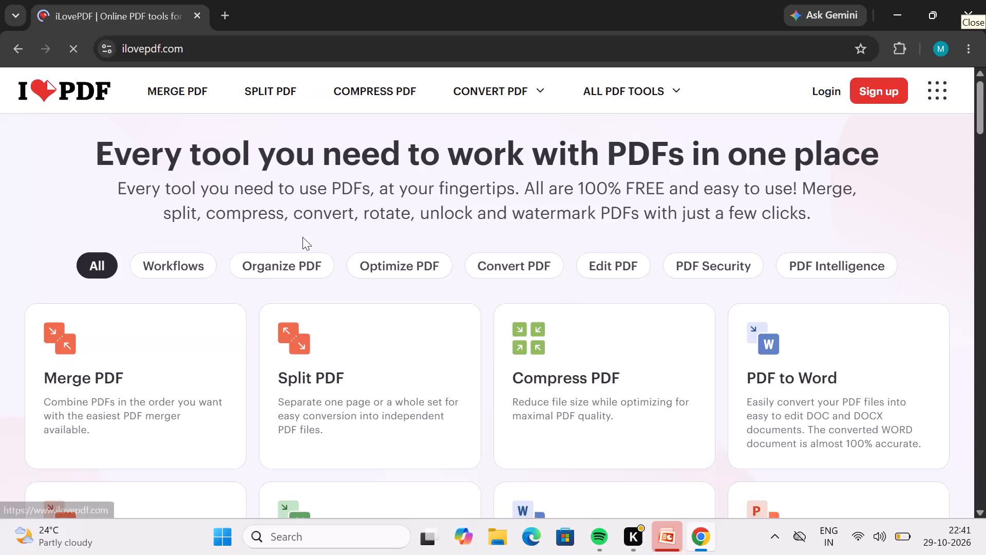
Convert the Java_Control_Statements_Exception_Handling PDF from Downloads with the PDF to PowerPoint tool and download the resulting presentation.
scroll(377, 345, down, 3)
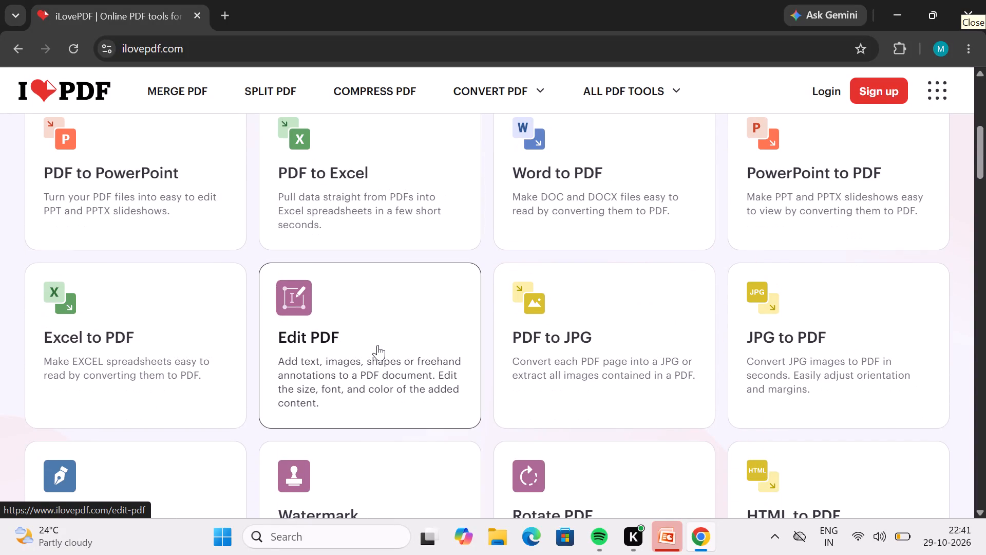
click(200, 192)
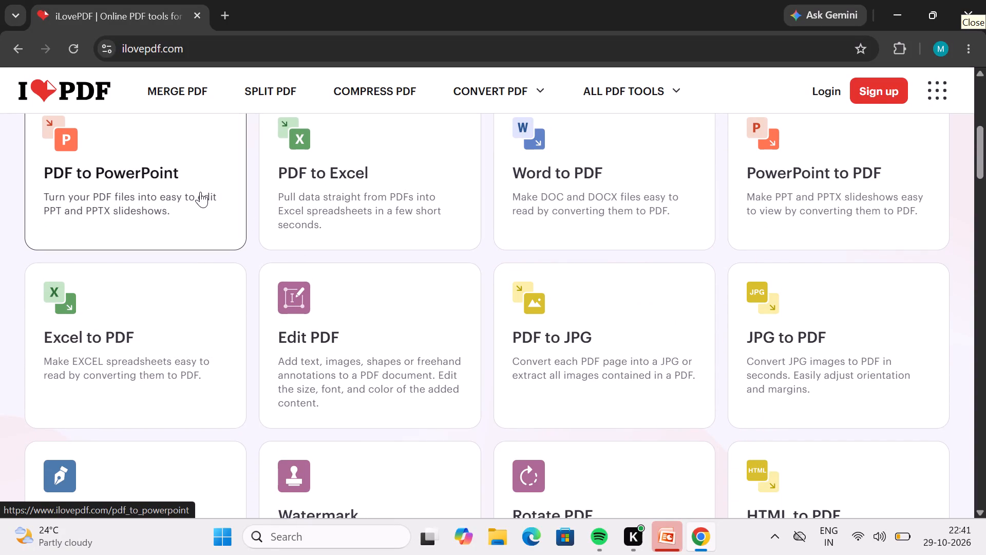
click(510, 280)
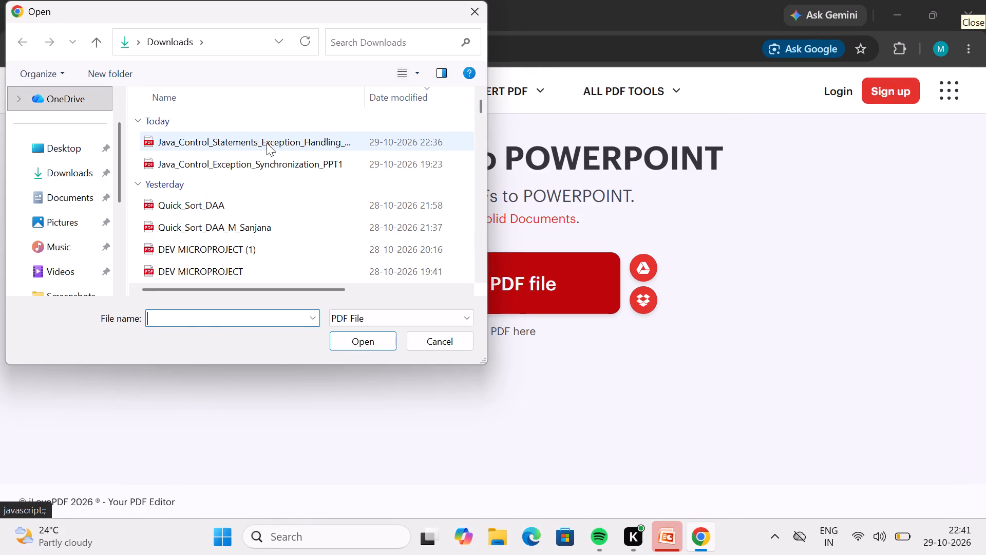
double_click(267, 143)
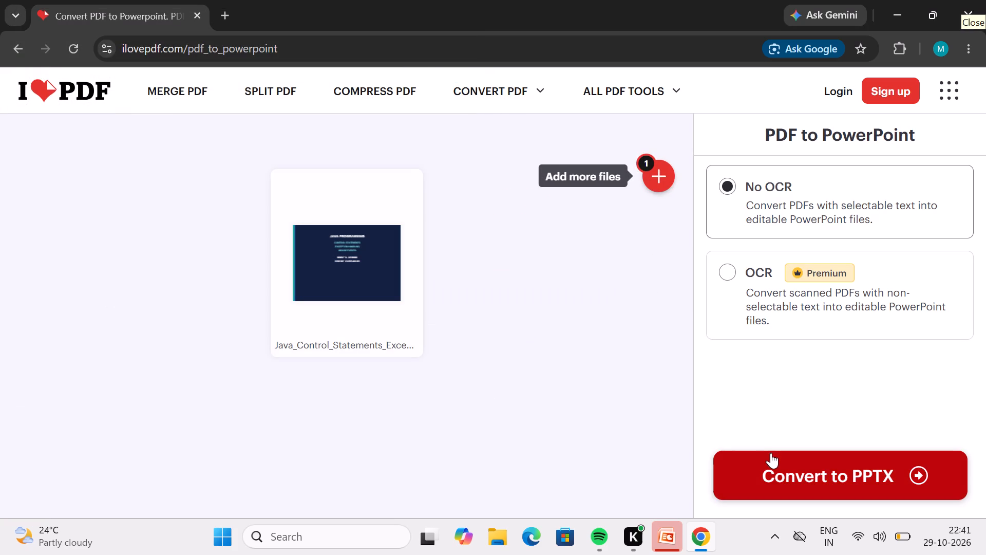
click(778, 455)
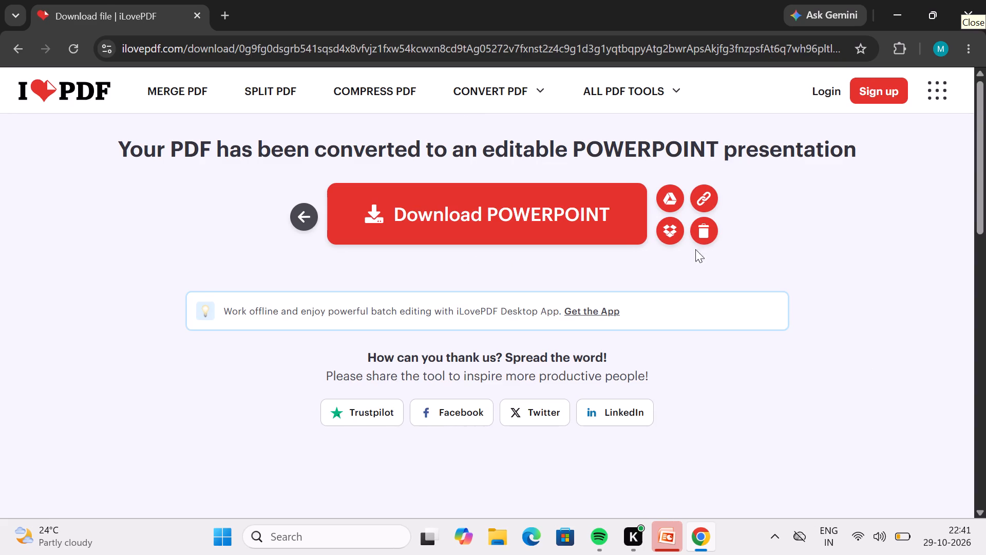
click(561, 193)
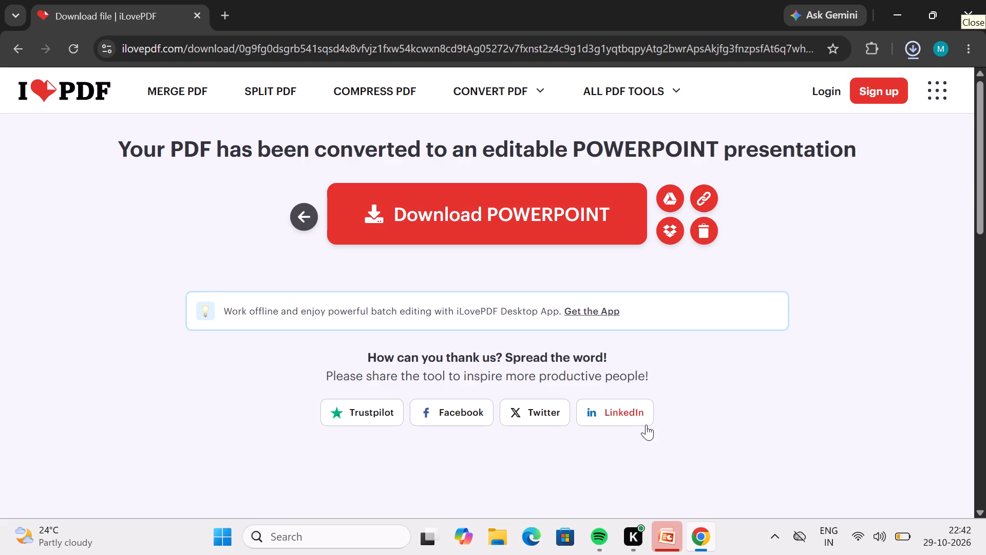
Switch to PowerPoint and open the Java_Control_Statements_Exception_Handling_Mouse_Events presentation from the Downloads folder.
click(669, 543)
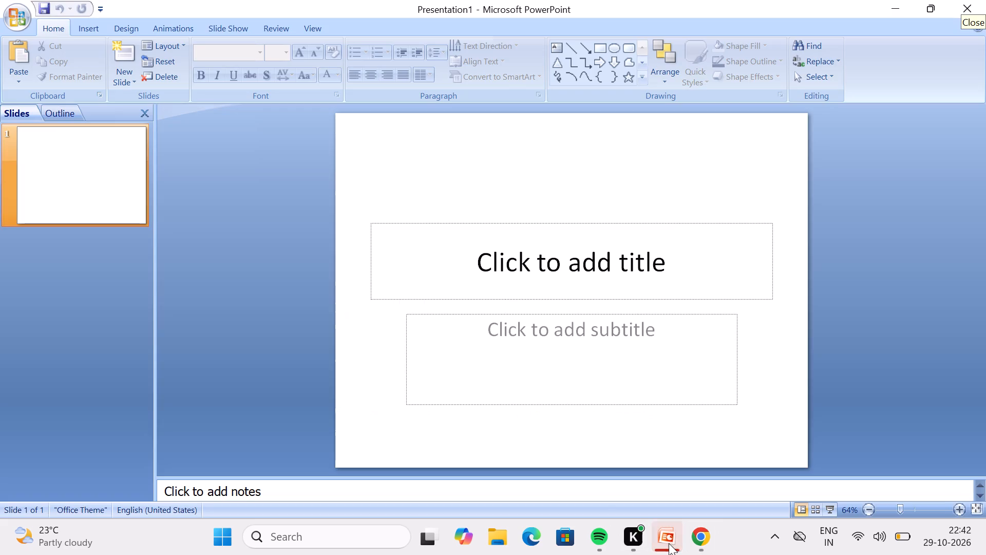
click(9, 13)
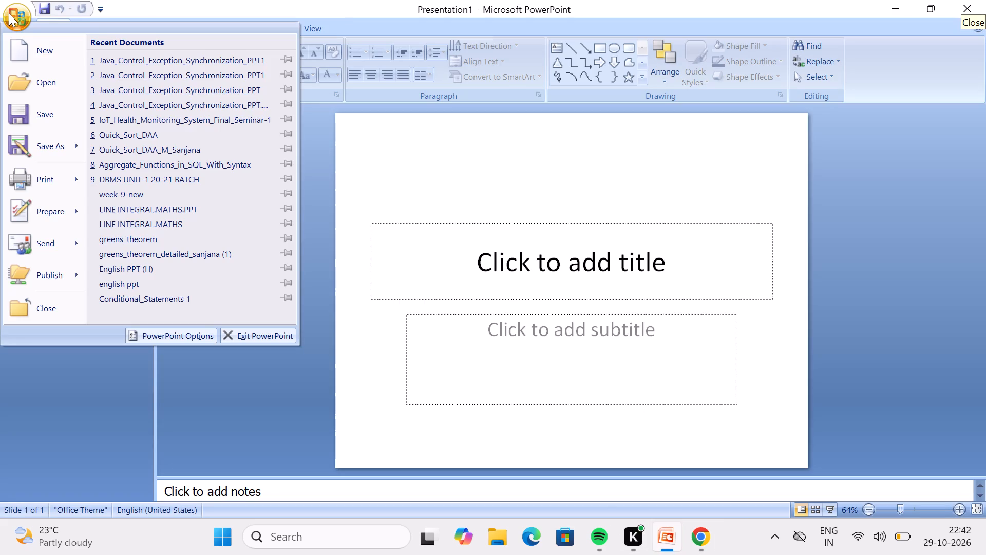
click(57, 82)
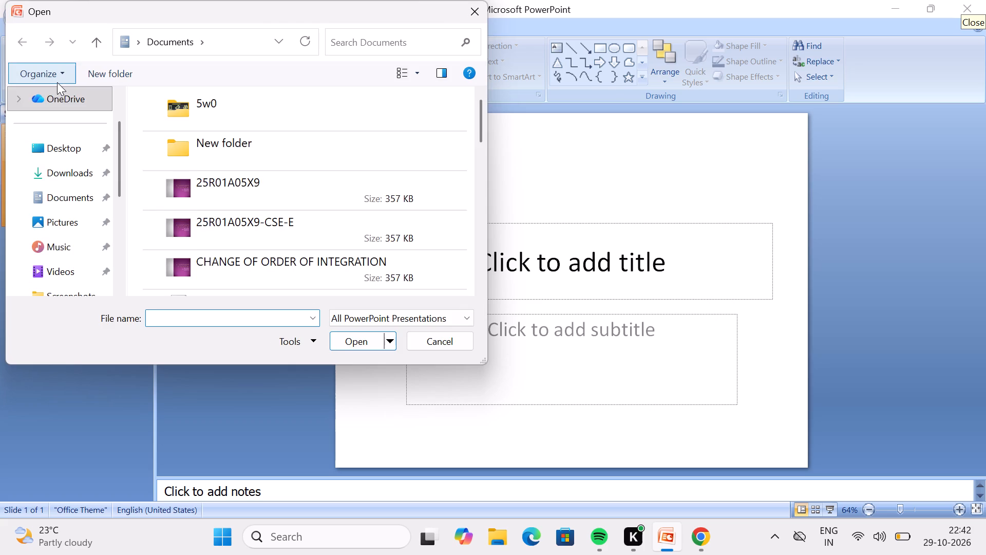
click(67, 170)
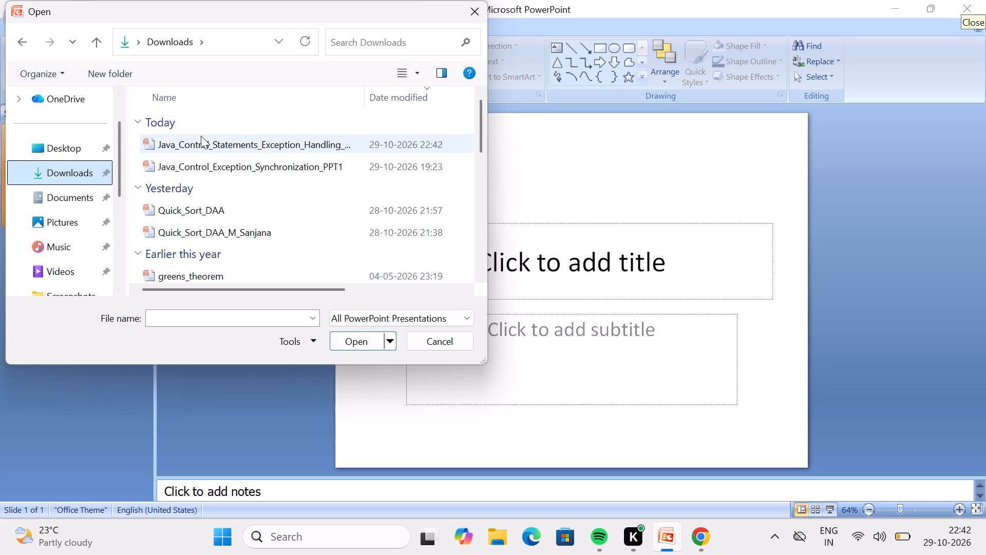
click(81, 190)
click(77, 170)
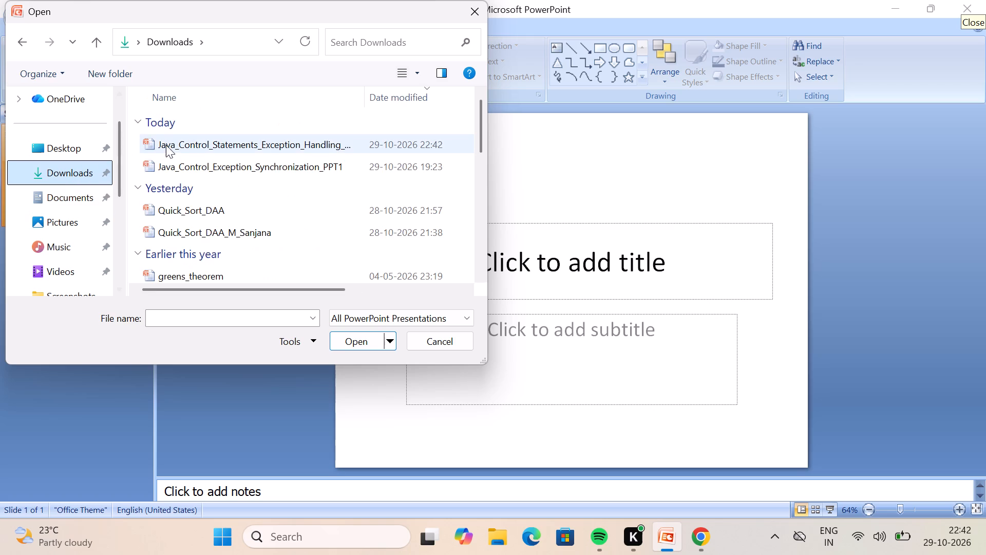
double_click(198, 136)
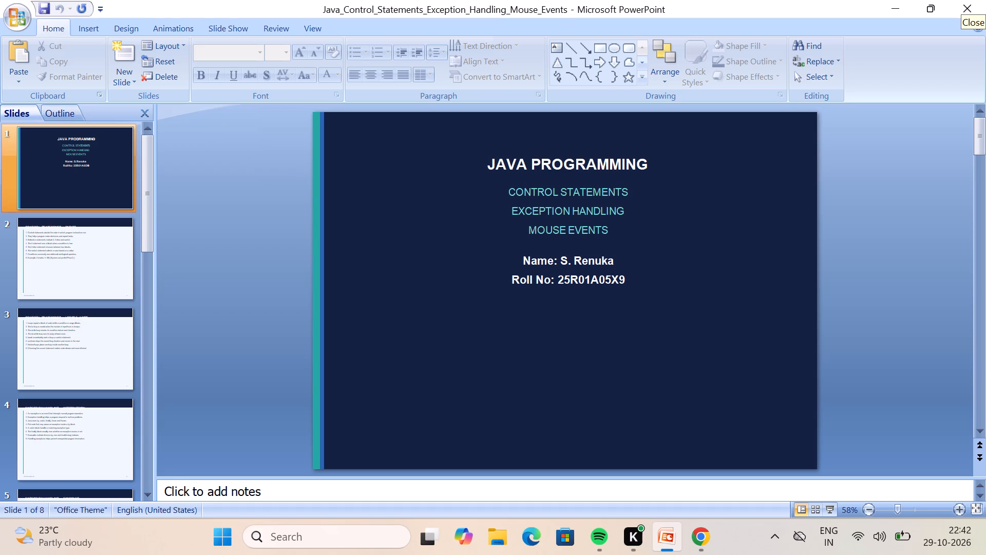
Increase the font size of the JAVA PROGRAMMING title on slide 1 to 60.
click(488, 162)
drag(488, 162, 505, 158)
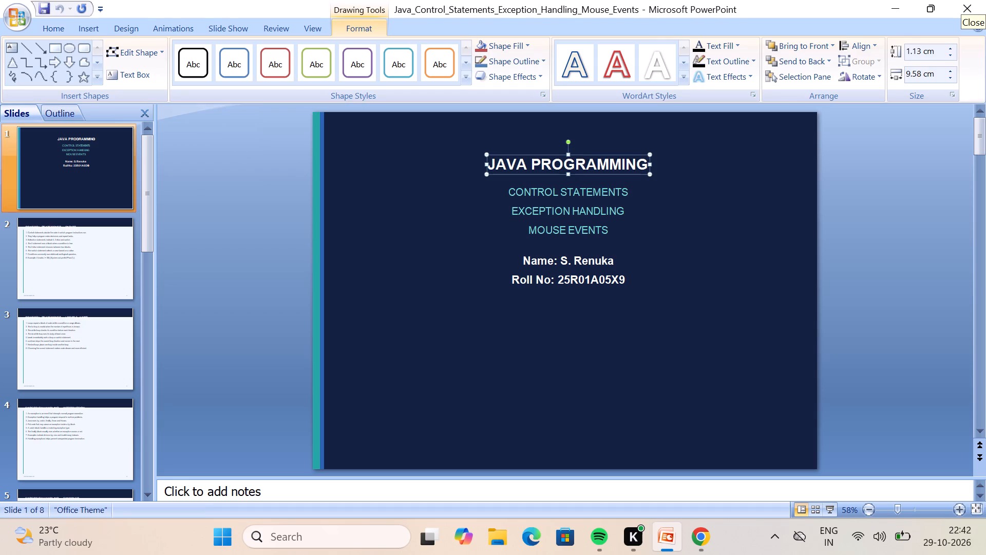
drag(505, 158, 494, 163)
drag(494, 163, 621, 170)
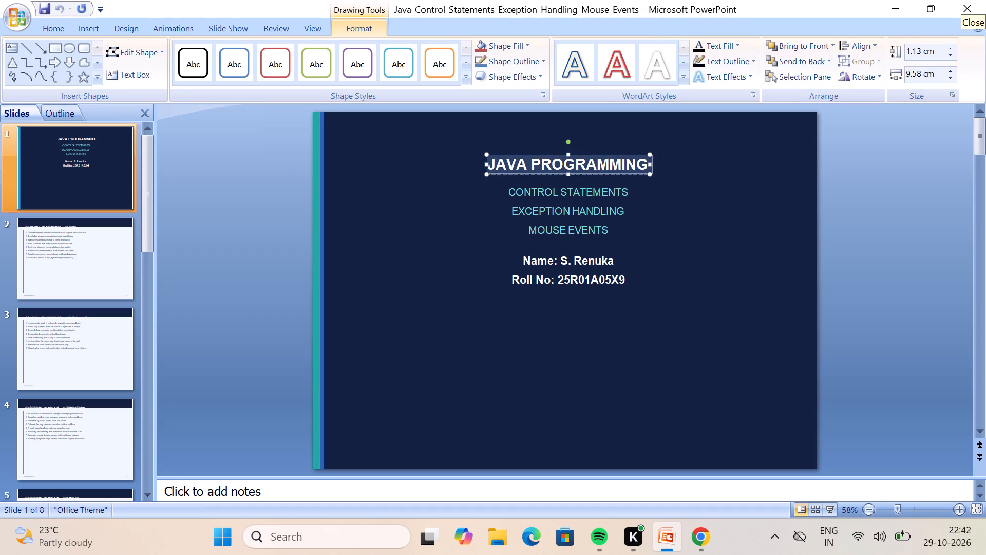
drag(621, 170, 624, 170)
triple_click(704, 126)
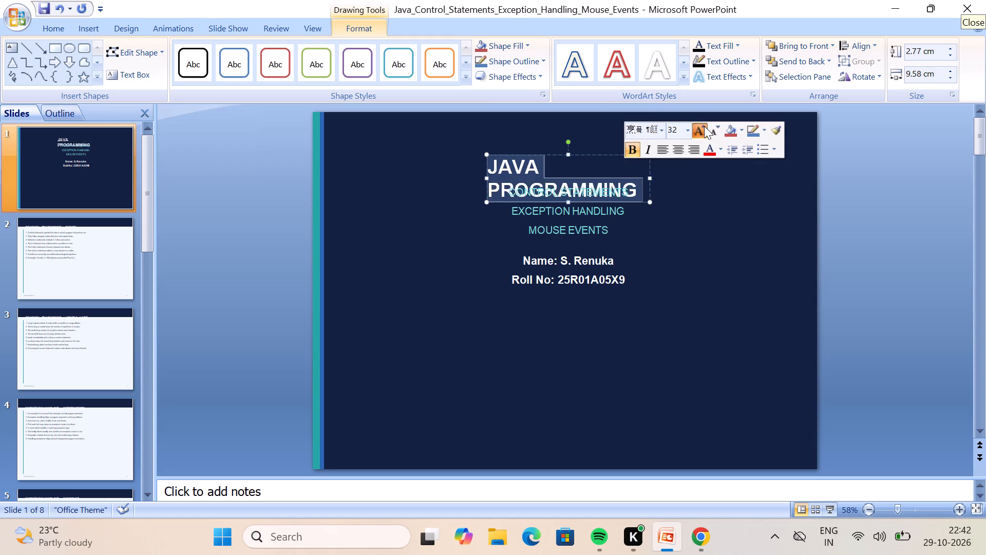
double_click(704, 126)
click(704, 126)
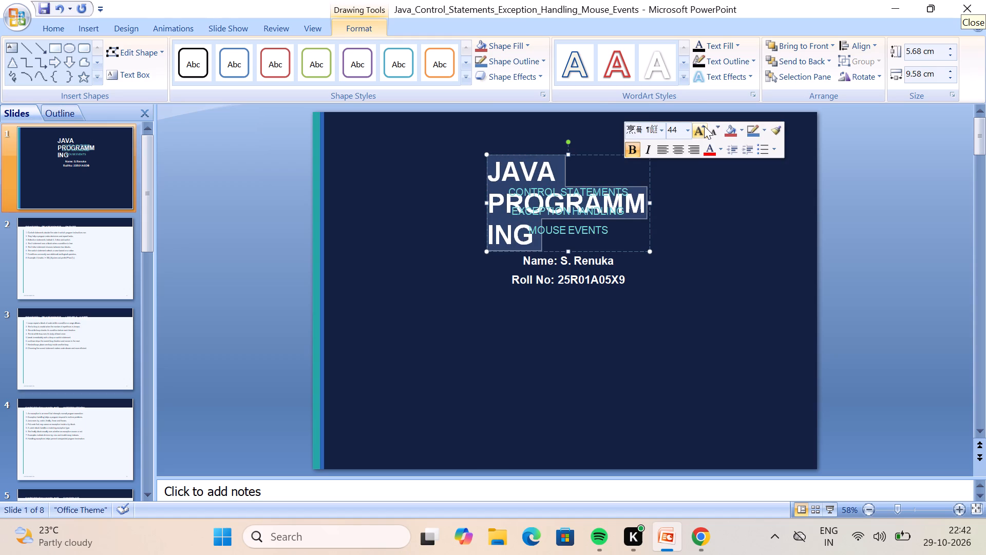
click(704, 126)
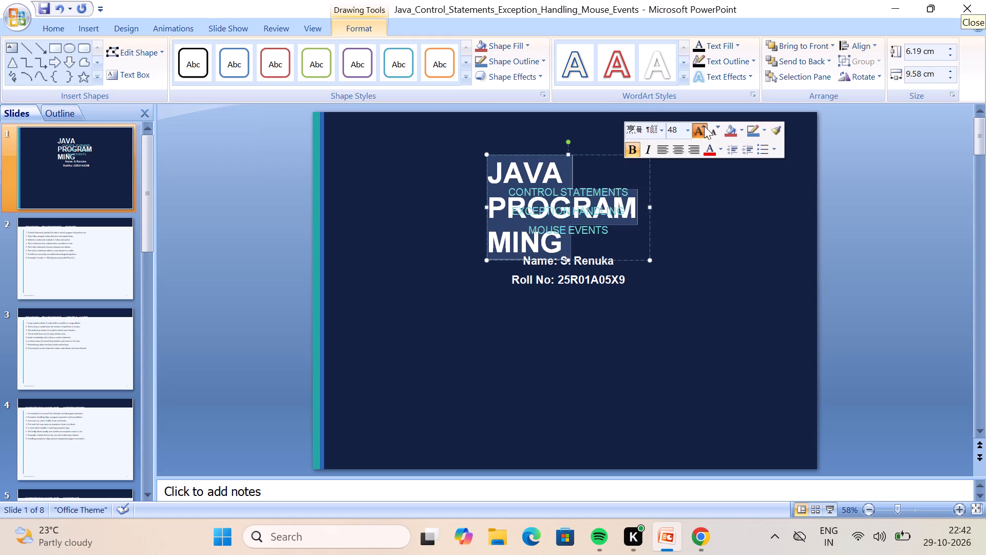
click(704, 126)
click(704, 126)
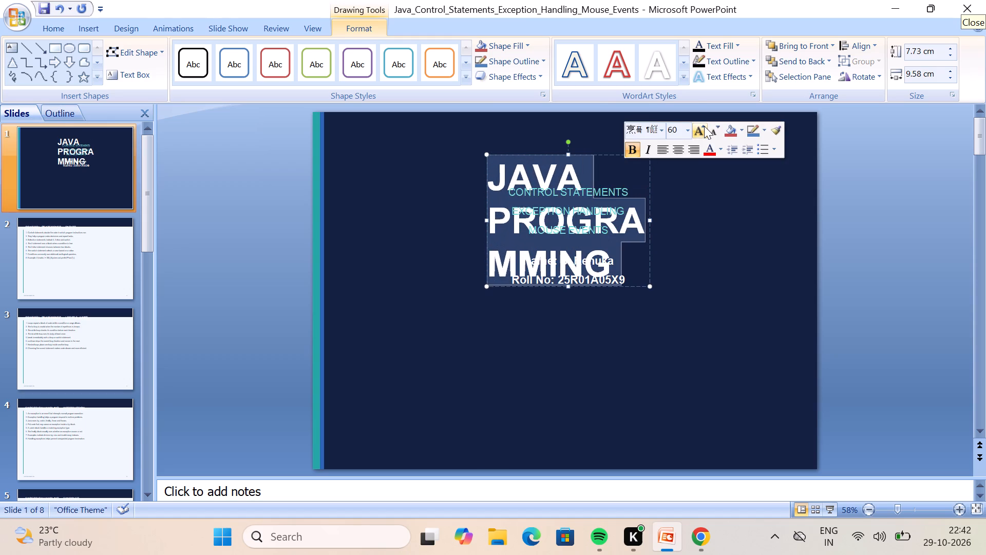
click(713, 125)
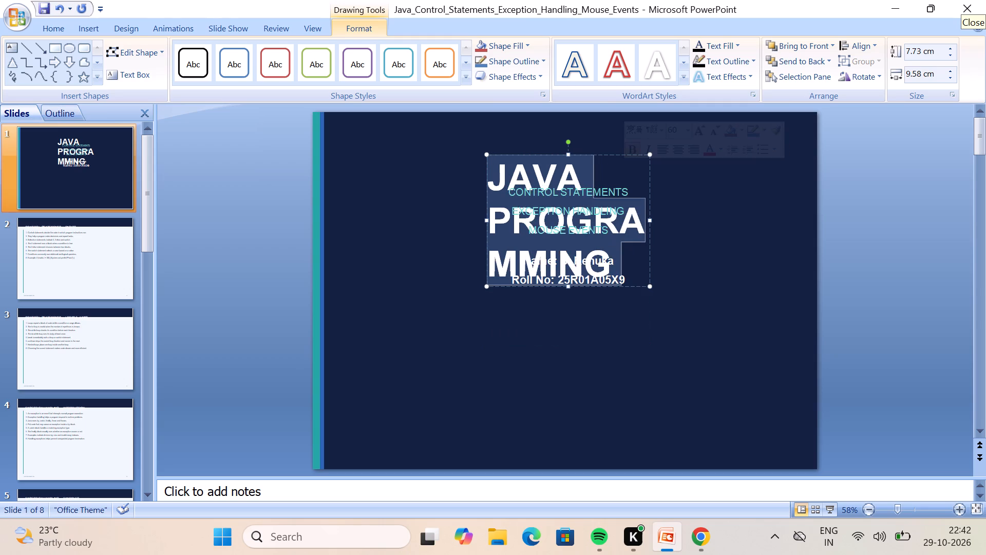
Stretch the title box toward the slide's upper-left corner to about 17.9 cm wide.
drag(486, 155, 406, 143)
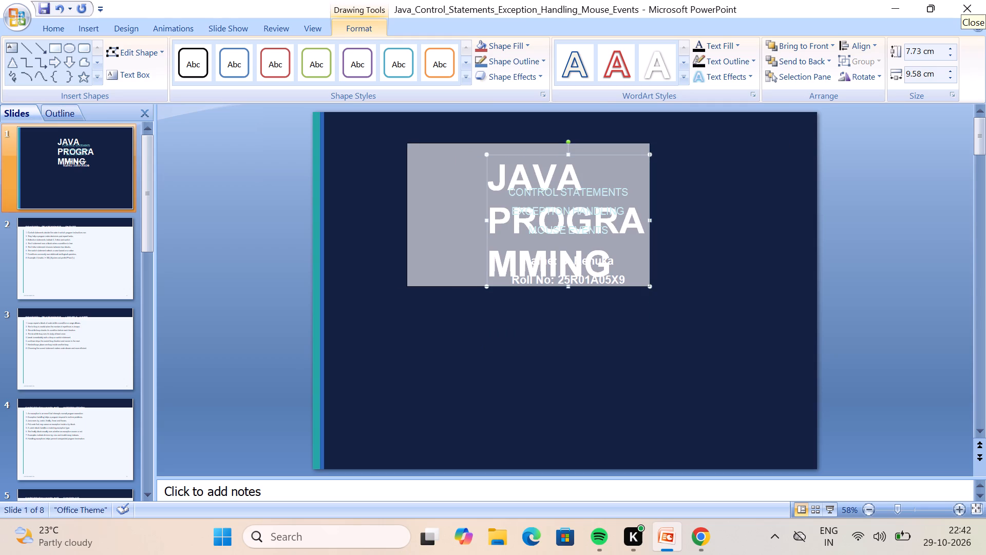
drag(406, 143, 346, 125)
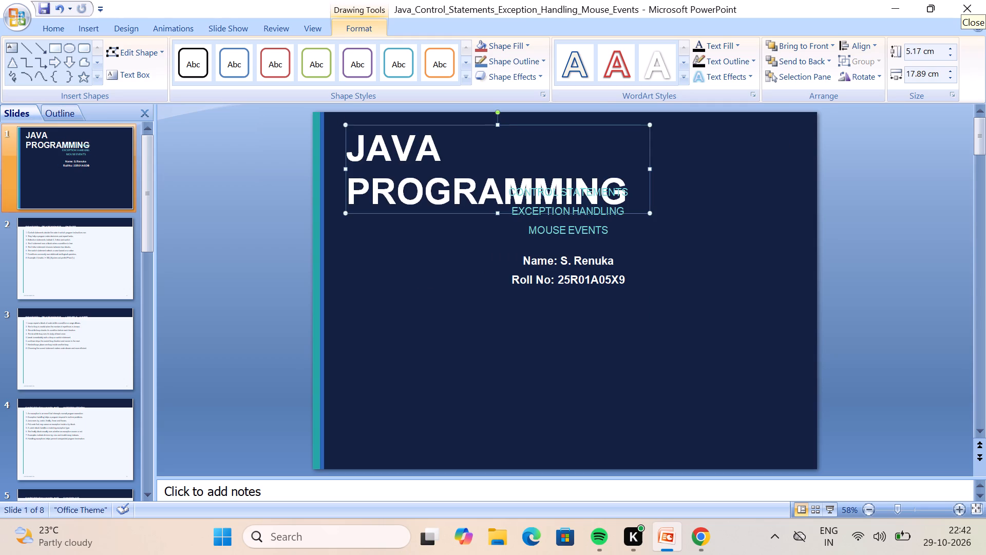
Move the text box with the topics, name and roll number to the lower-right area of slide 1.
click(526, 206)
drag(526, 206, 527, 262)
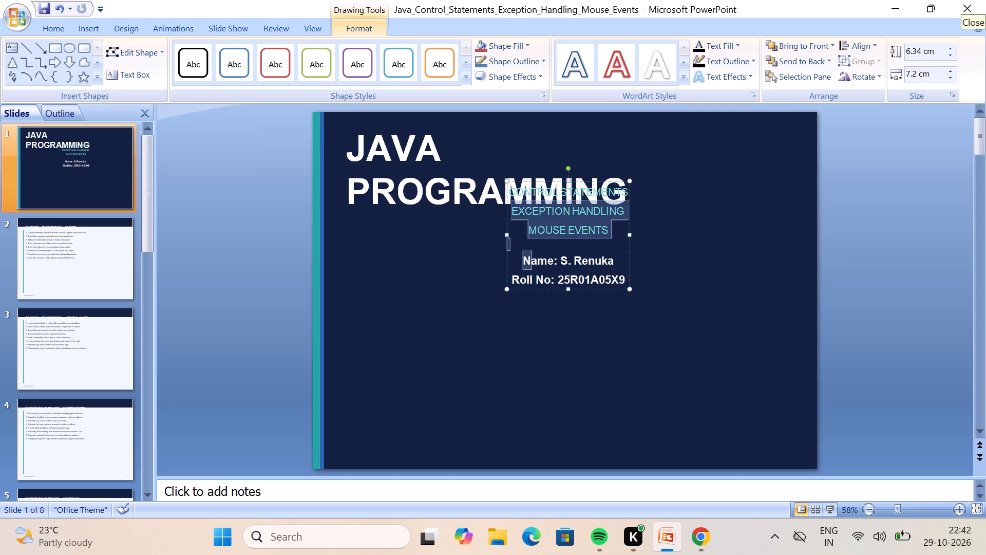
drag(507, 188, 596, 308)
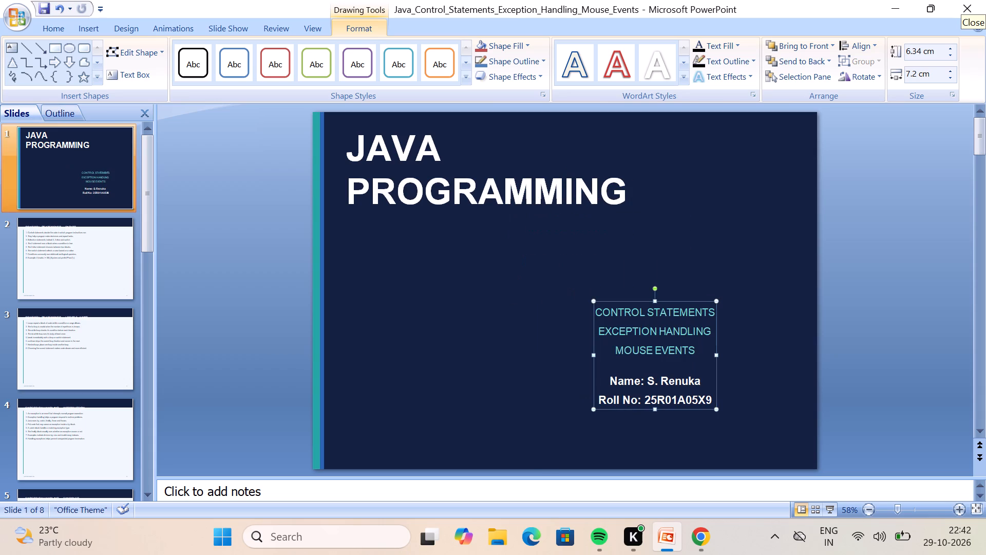
Widen the JAVA PROGRAMMING title box to about 25 cm so the title fits on one line.
click(352, 146)
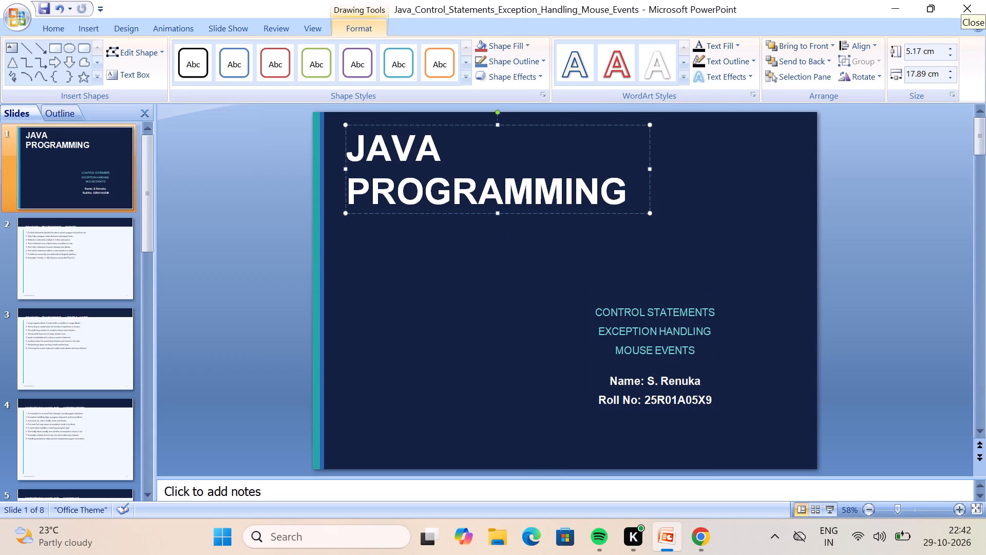
drag(648, 213, 772, 237)
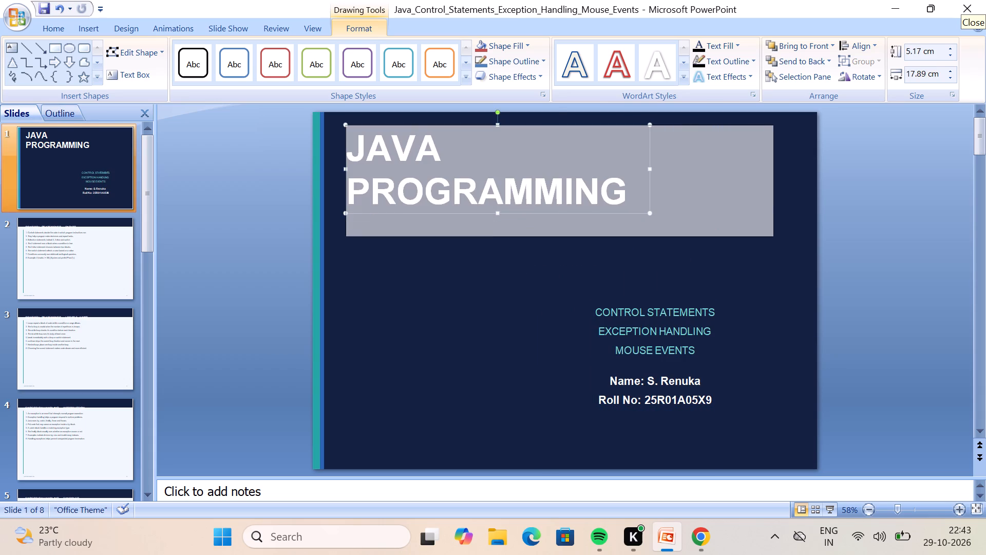
drag(772, 237, 770, 236)
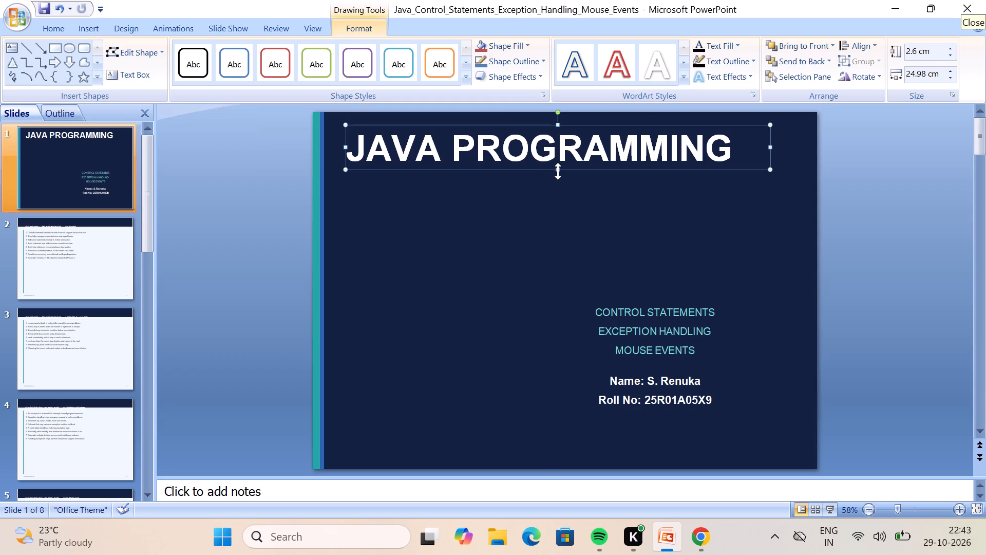
drag(558, 171, 582, 208)
Shift the title box slightly right and down so the title sits centred across the top of the slide.
click(355, 155)
drag(355, 155, 573, 160)
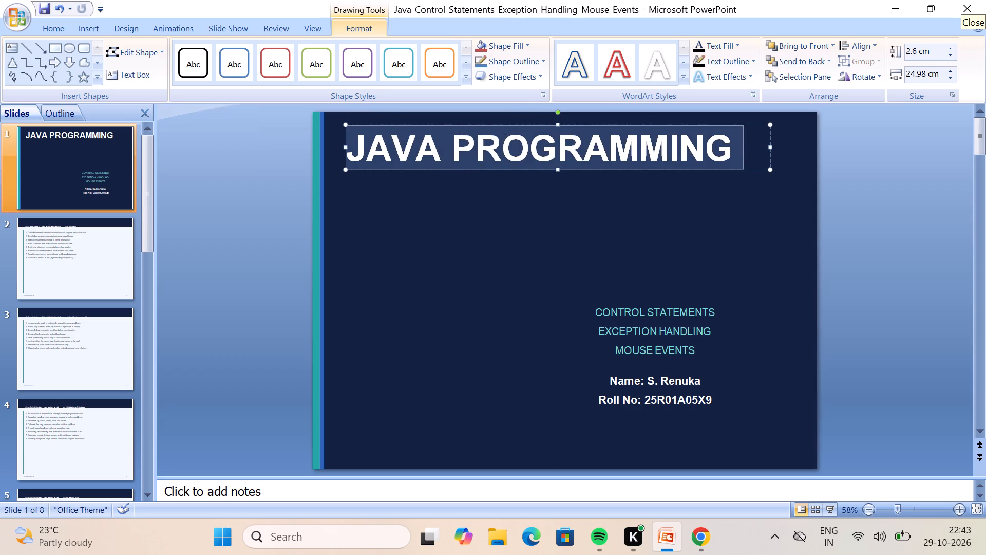
drag(573, 160, 648, 166)
drag(518, 124, 545, 127)
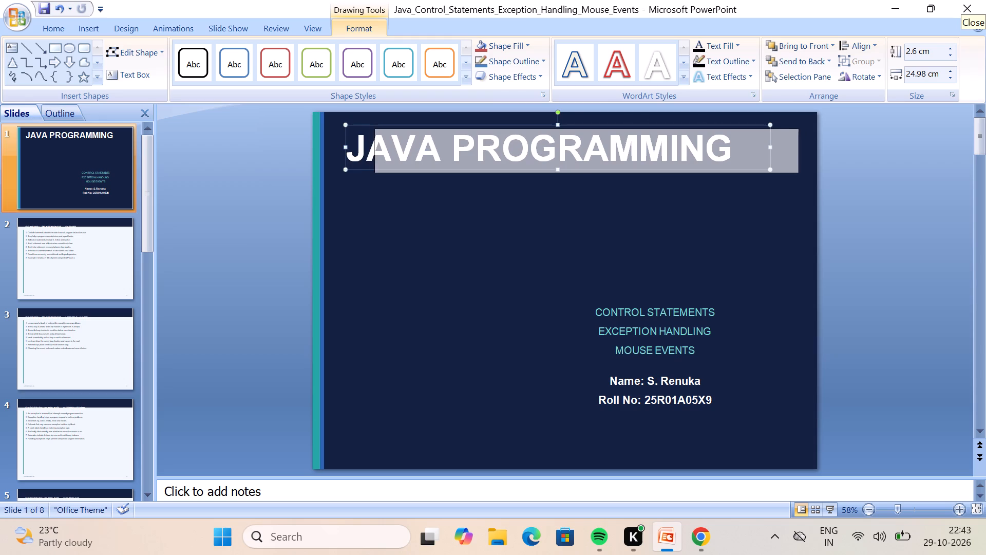
drag(545, 127, 536, 127)
Move the text box with the topics, name and roll number up to the middle of the slide, just below the title.
click(601, 268)
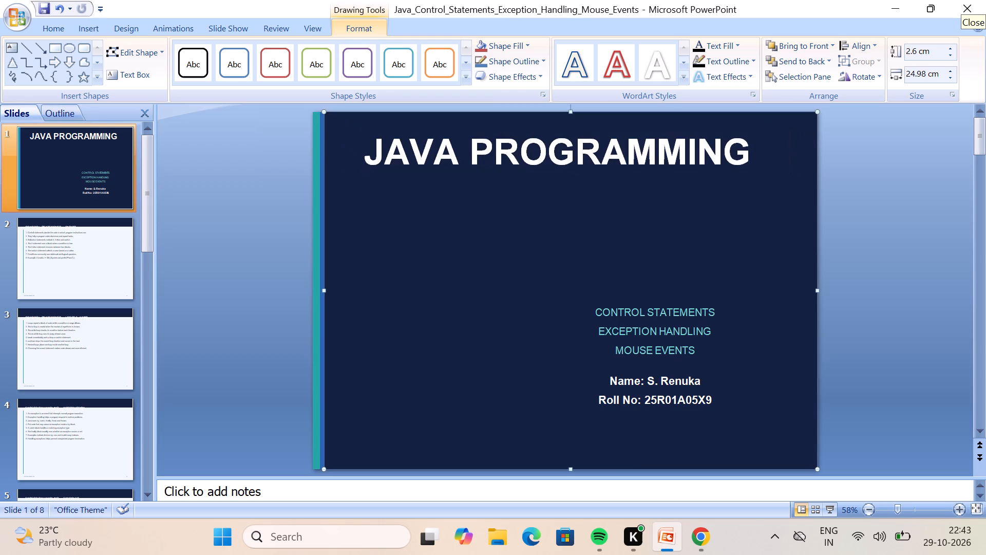
click(602, 315)
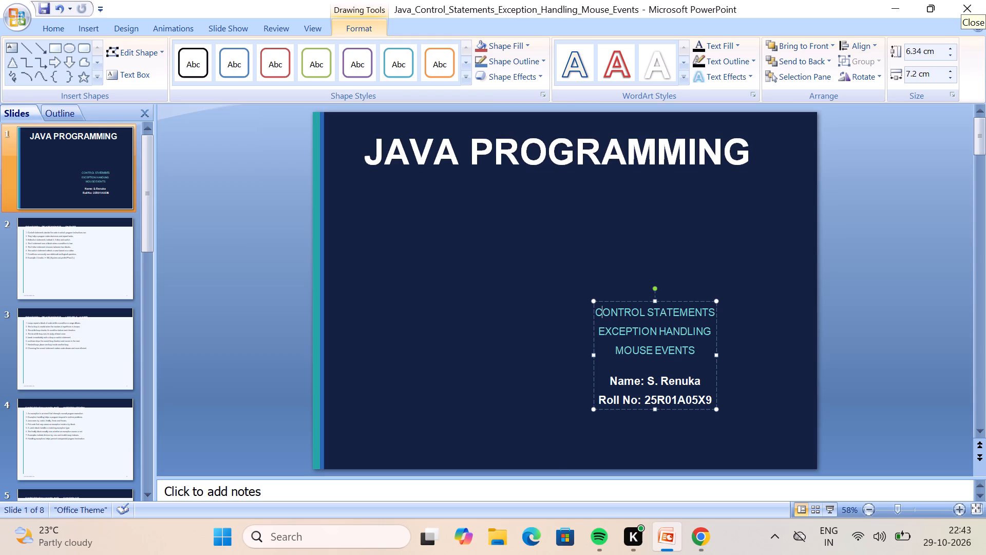
drag(598, 316, 672, 346)
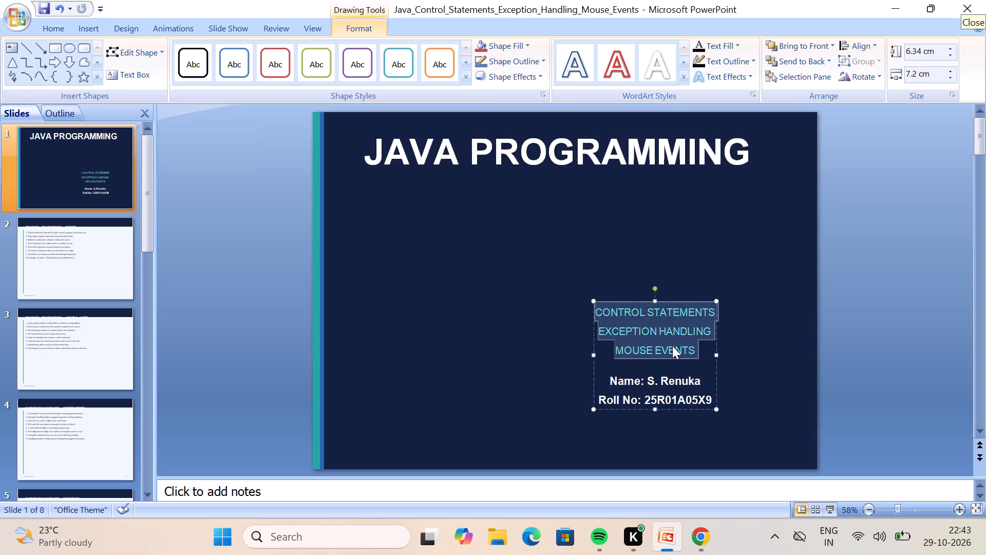
drag(629, 301, 560, 246)
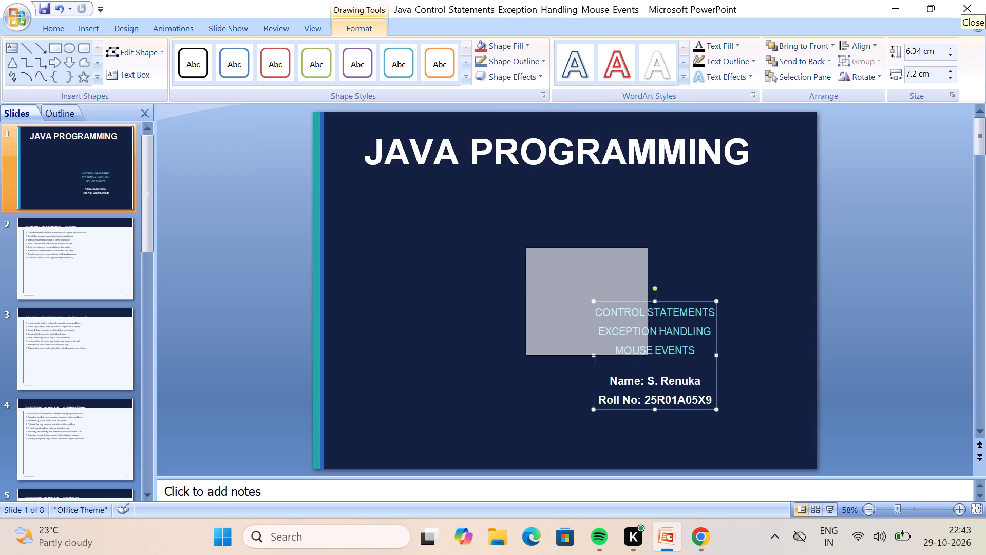
drag(560, 246, 511, 210)
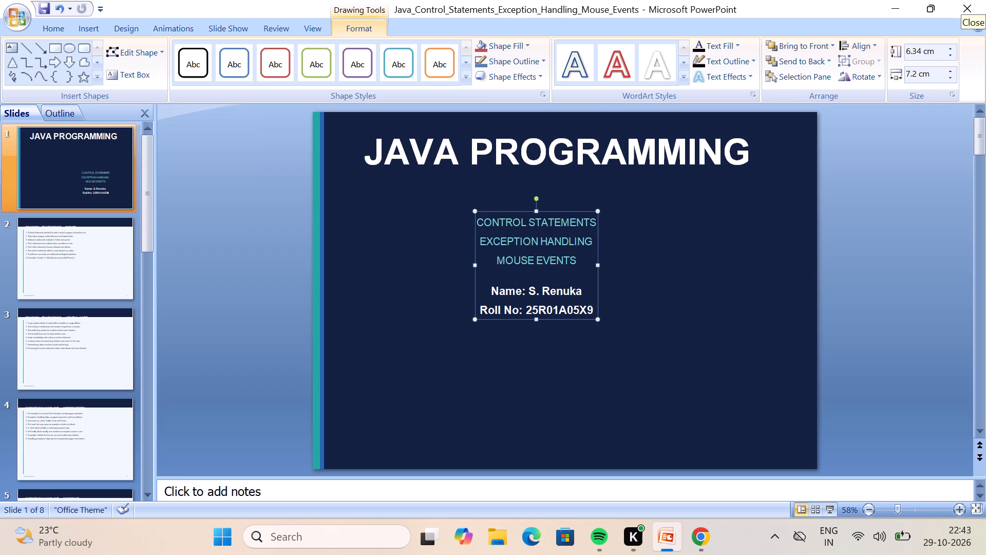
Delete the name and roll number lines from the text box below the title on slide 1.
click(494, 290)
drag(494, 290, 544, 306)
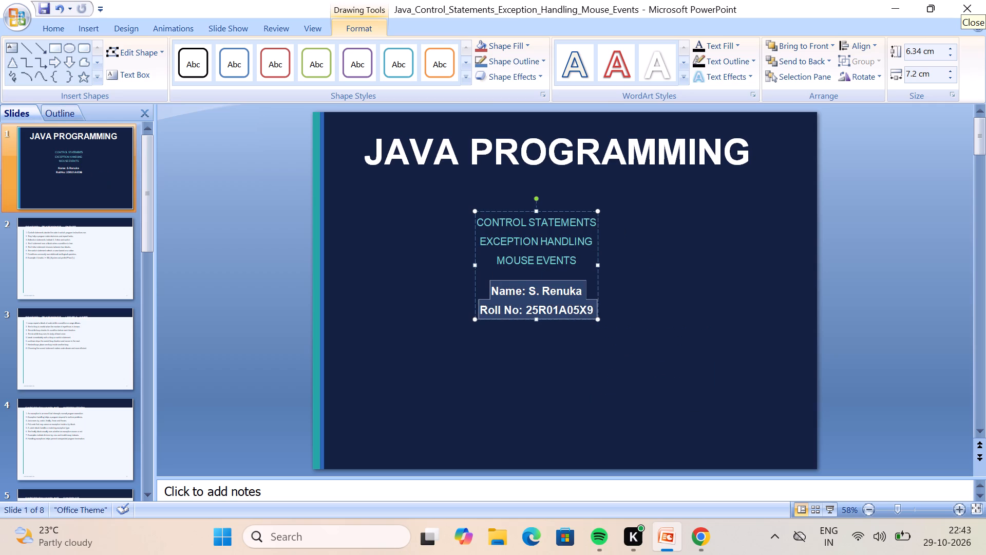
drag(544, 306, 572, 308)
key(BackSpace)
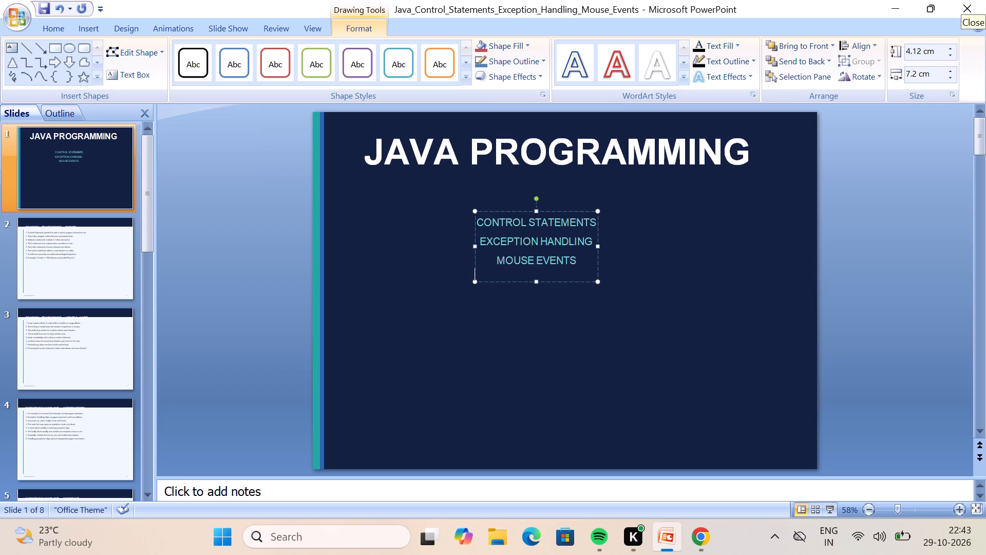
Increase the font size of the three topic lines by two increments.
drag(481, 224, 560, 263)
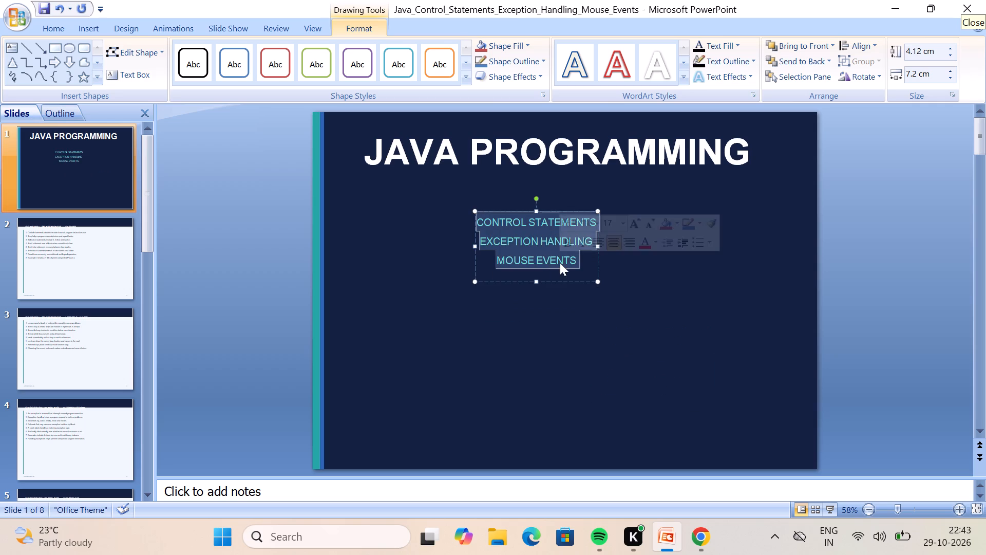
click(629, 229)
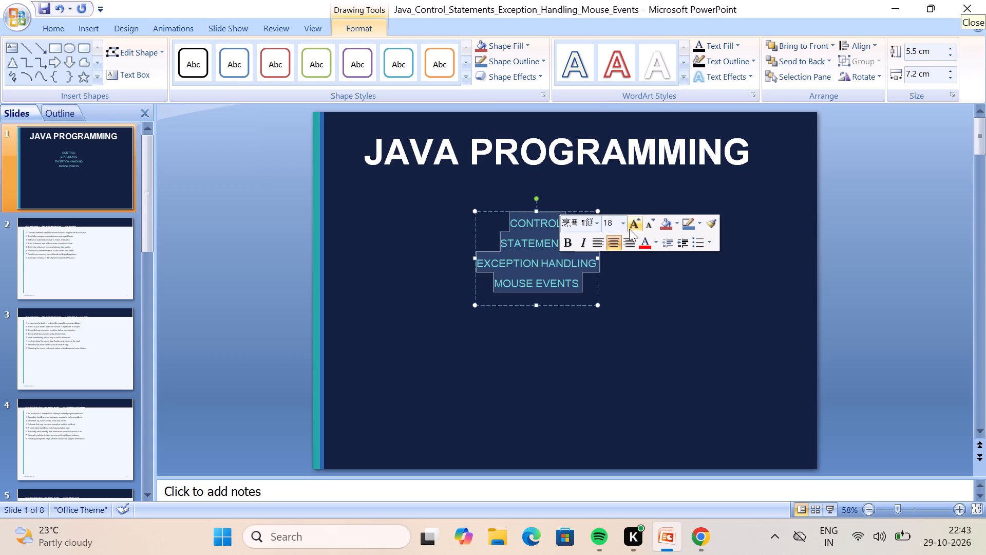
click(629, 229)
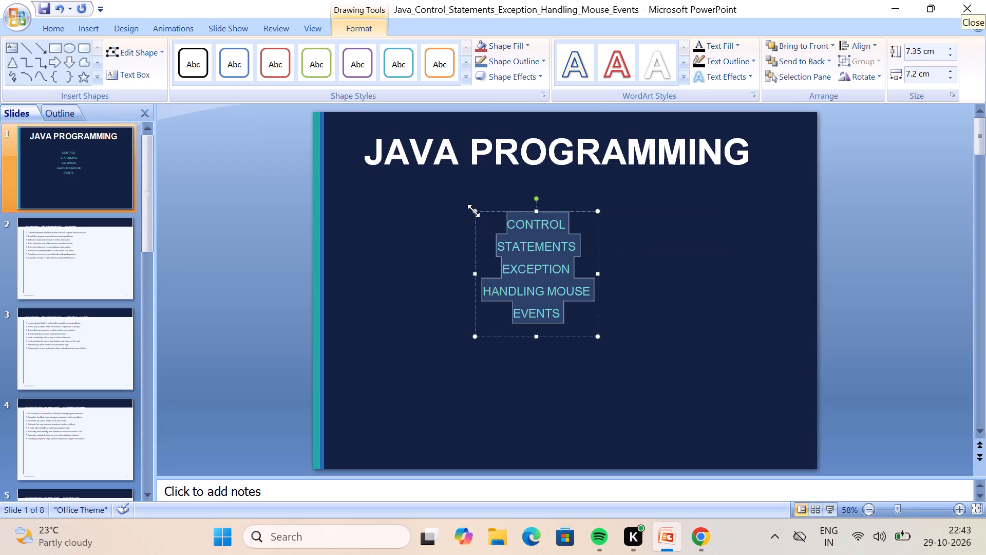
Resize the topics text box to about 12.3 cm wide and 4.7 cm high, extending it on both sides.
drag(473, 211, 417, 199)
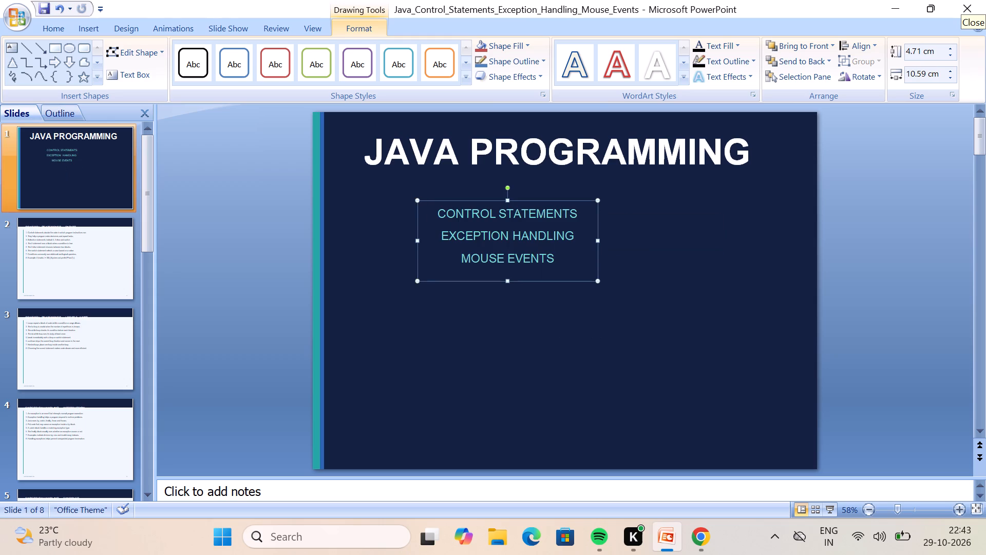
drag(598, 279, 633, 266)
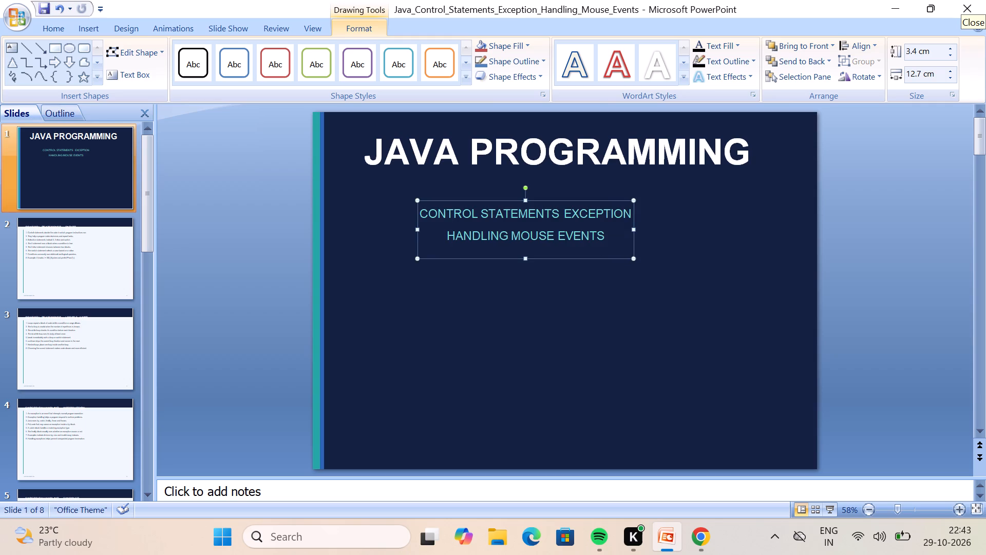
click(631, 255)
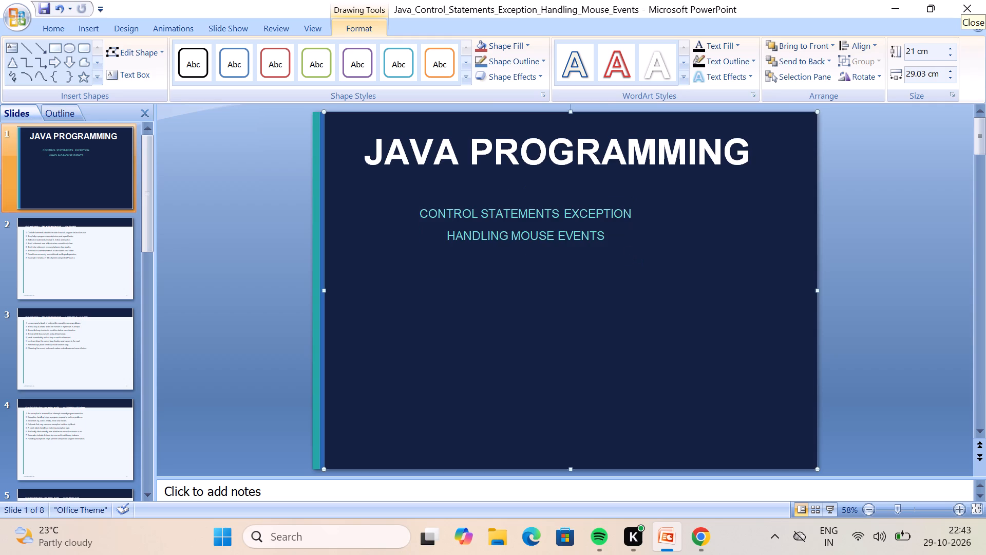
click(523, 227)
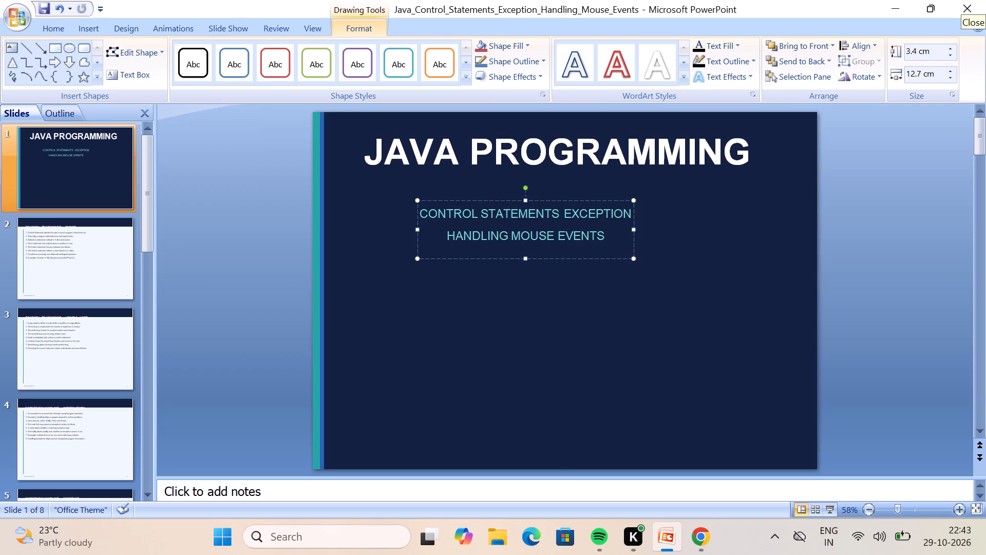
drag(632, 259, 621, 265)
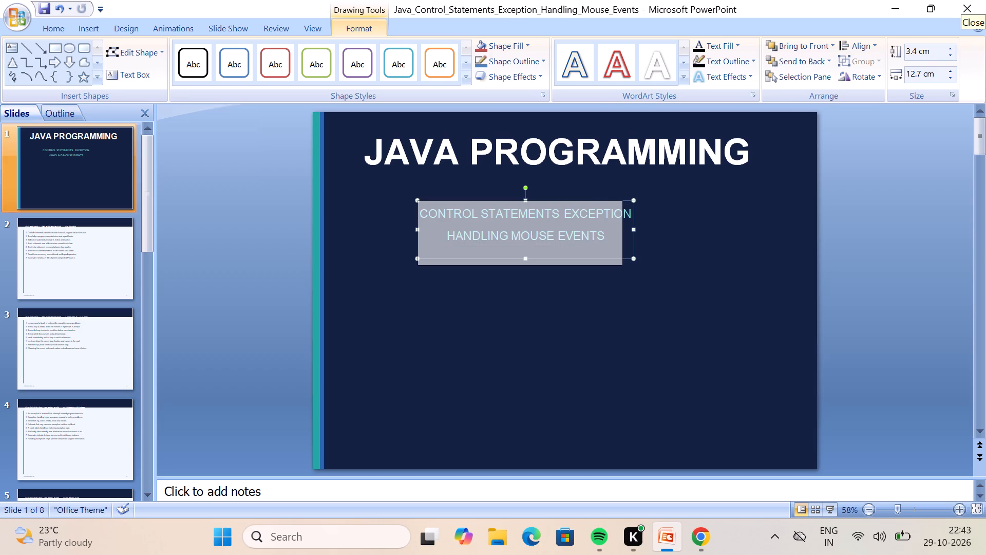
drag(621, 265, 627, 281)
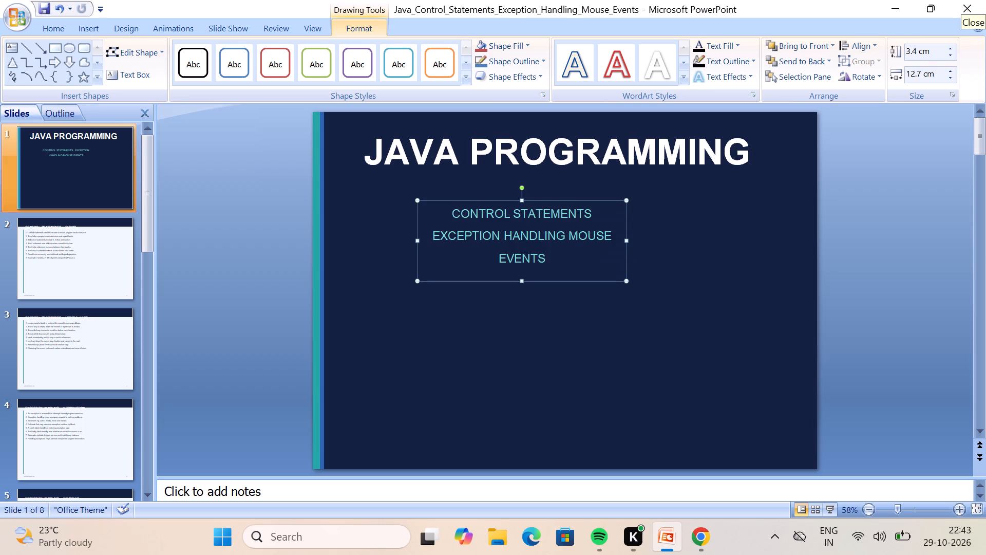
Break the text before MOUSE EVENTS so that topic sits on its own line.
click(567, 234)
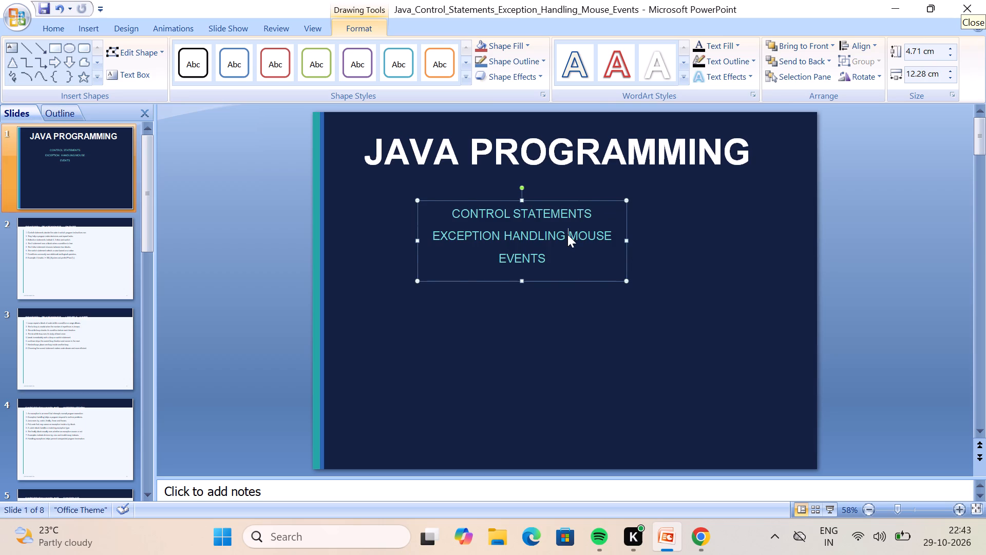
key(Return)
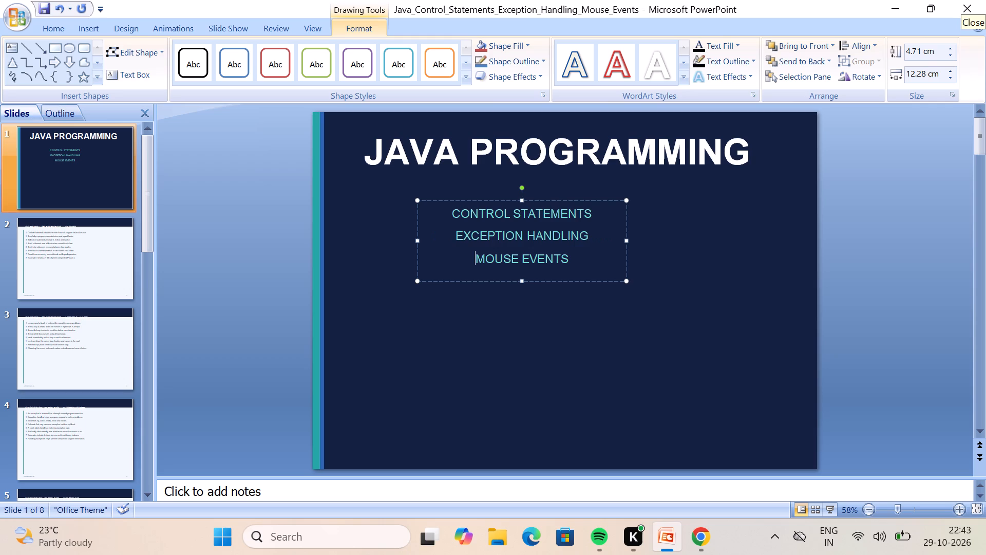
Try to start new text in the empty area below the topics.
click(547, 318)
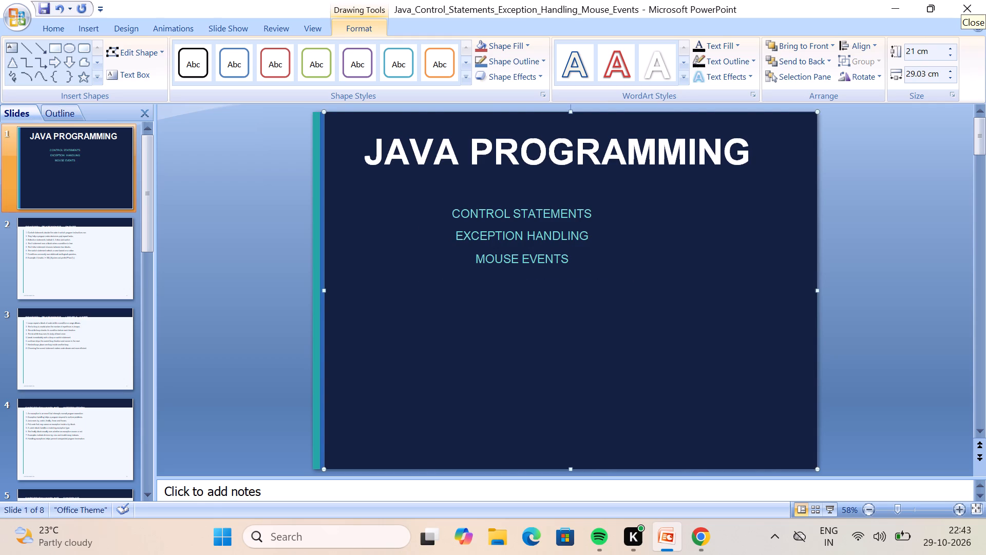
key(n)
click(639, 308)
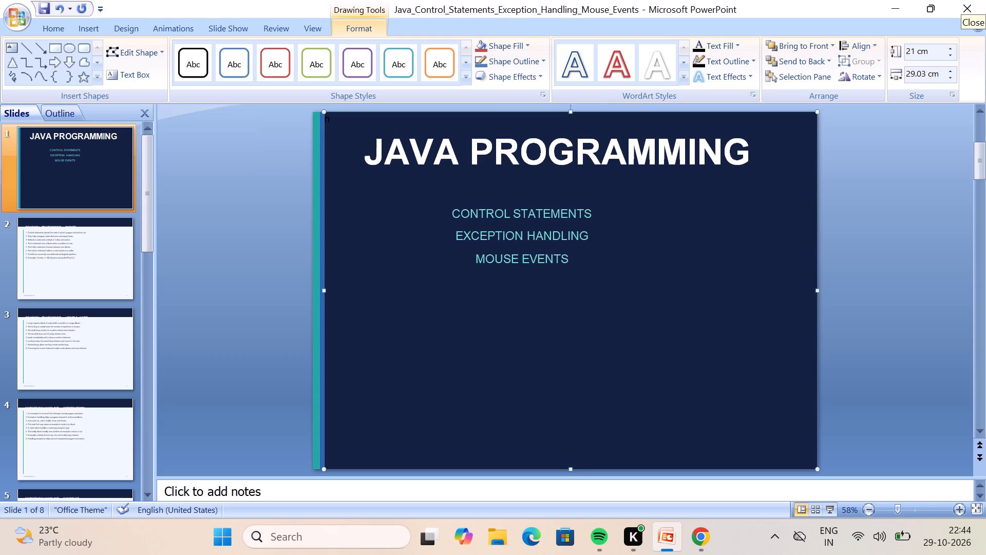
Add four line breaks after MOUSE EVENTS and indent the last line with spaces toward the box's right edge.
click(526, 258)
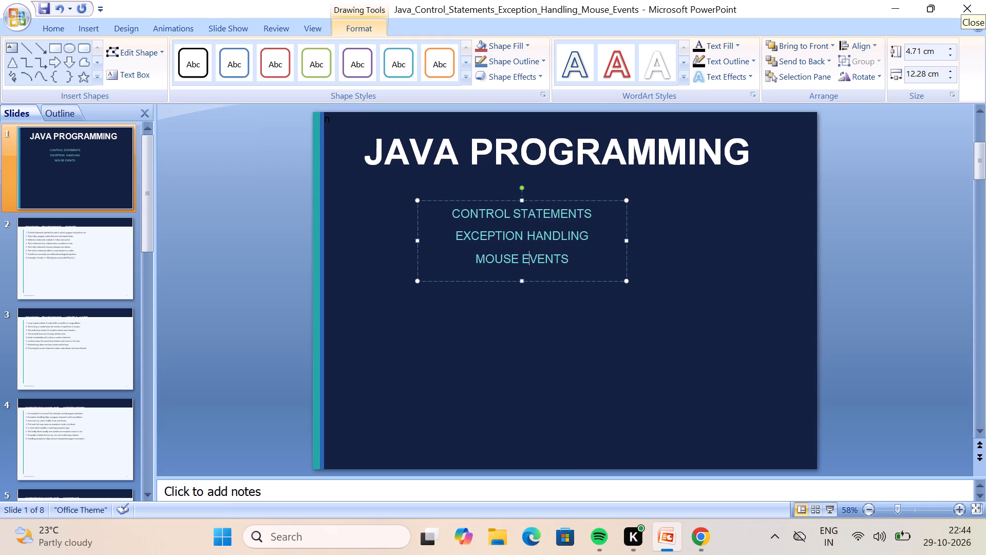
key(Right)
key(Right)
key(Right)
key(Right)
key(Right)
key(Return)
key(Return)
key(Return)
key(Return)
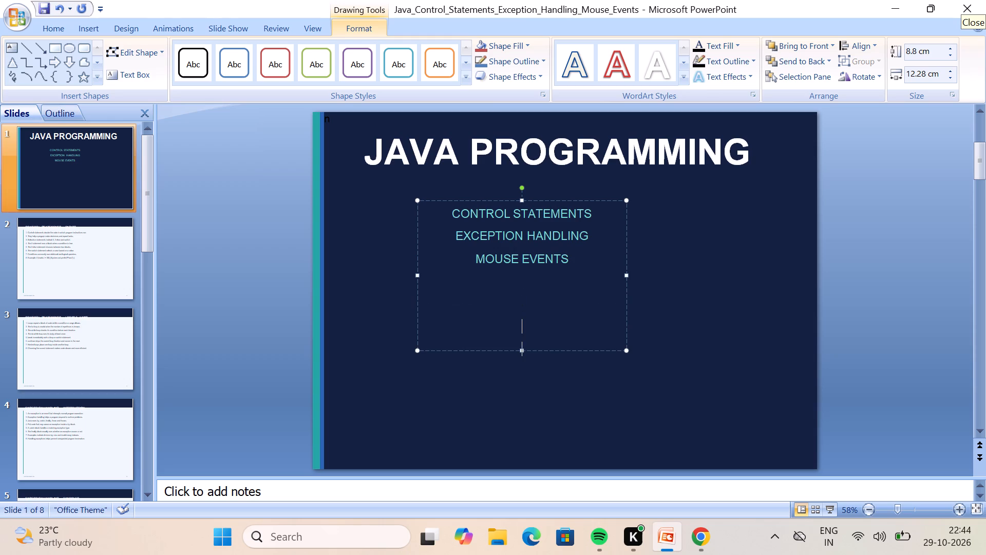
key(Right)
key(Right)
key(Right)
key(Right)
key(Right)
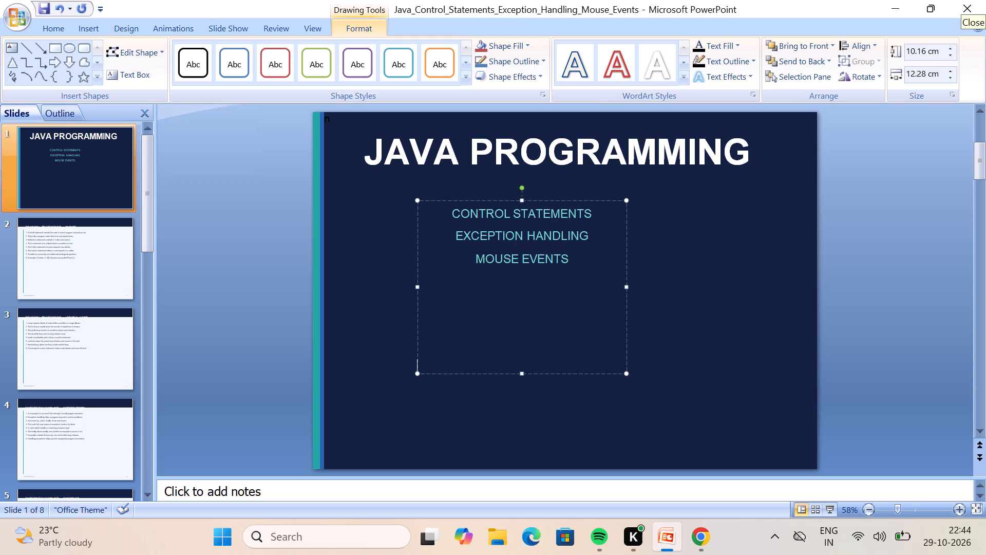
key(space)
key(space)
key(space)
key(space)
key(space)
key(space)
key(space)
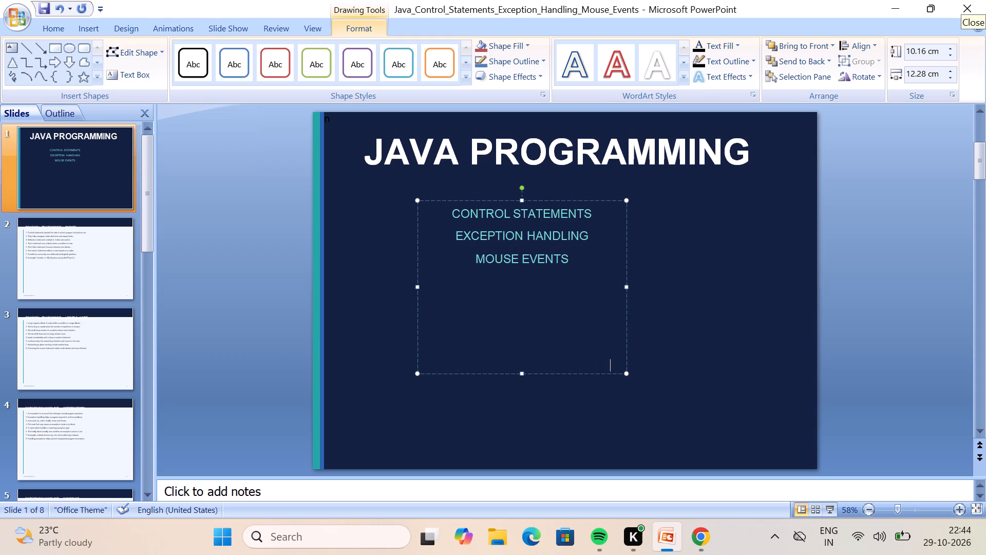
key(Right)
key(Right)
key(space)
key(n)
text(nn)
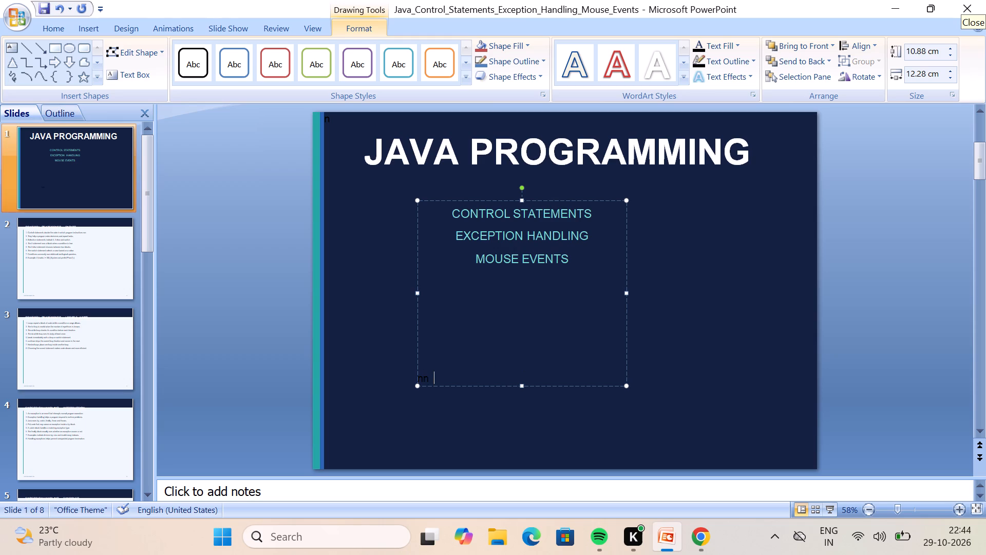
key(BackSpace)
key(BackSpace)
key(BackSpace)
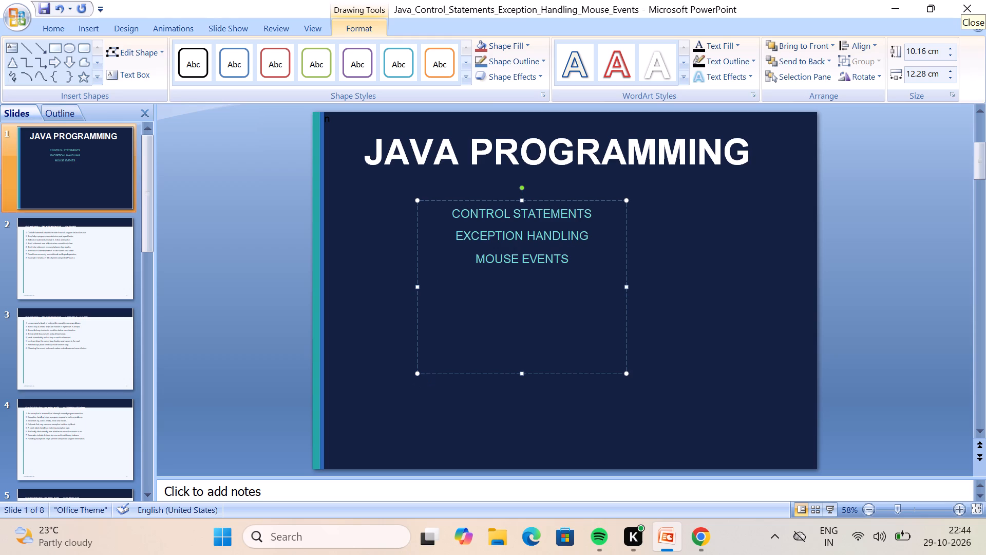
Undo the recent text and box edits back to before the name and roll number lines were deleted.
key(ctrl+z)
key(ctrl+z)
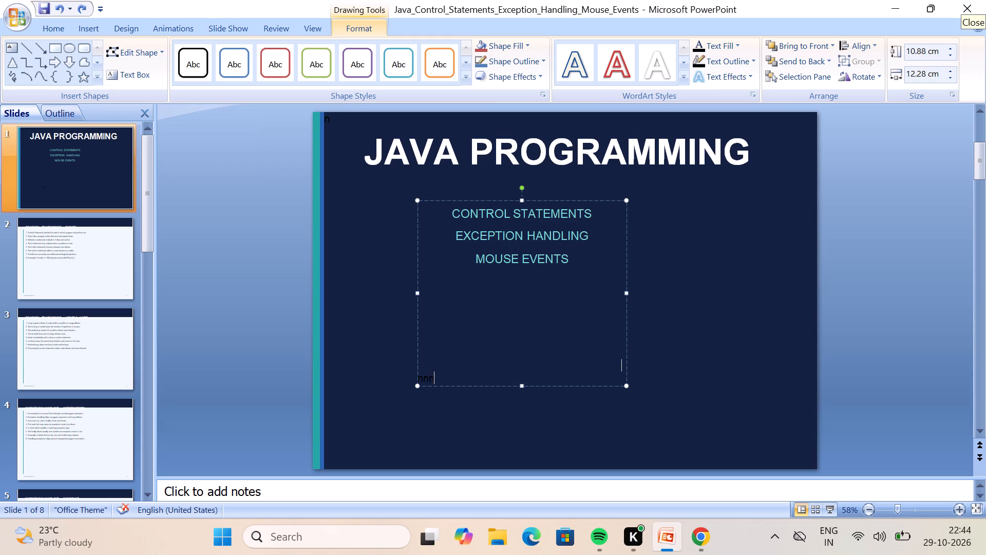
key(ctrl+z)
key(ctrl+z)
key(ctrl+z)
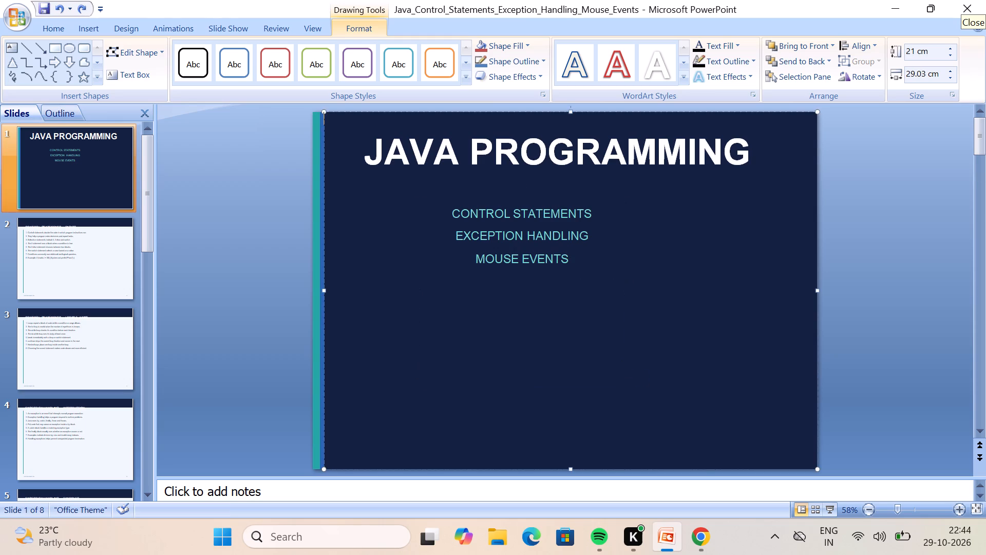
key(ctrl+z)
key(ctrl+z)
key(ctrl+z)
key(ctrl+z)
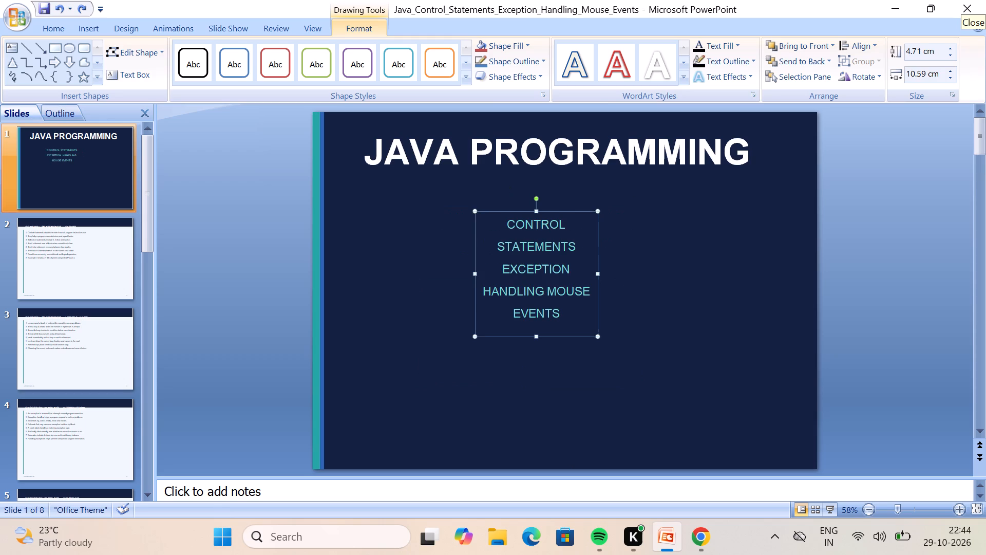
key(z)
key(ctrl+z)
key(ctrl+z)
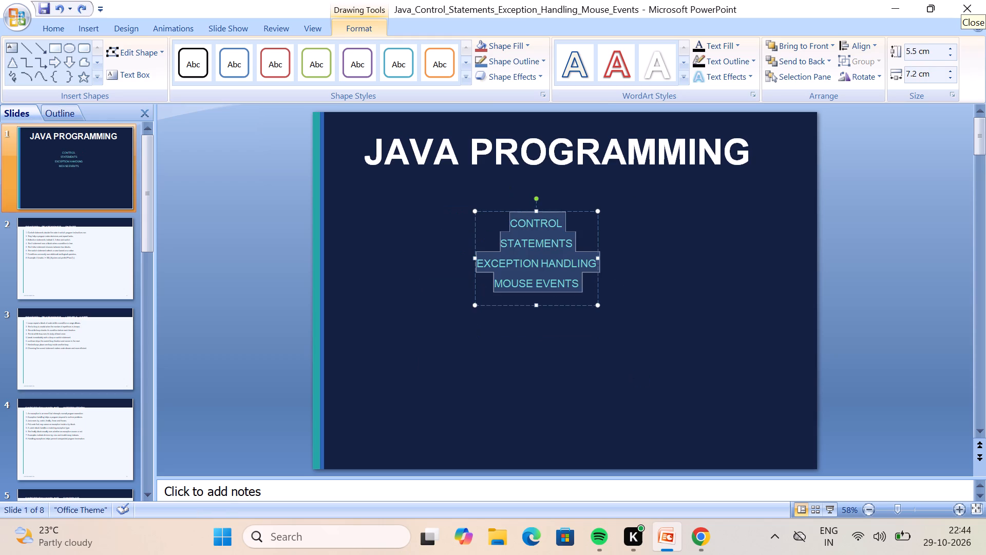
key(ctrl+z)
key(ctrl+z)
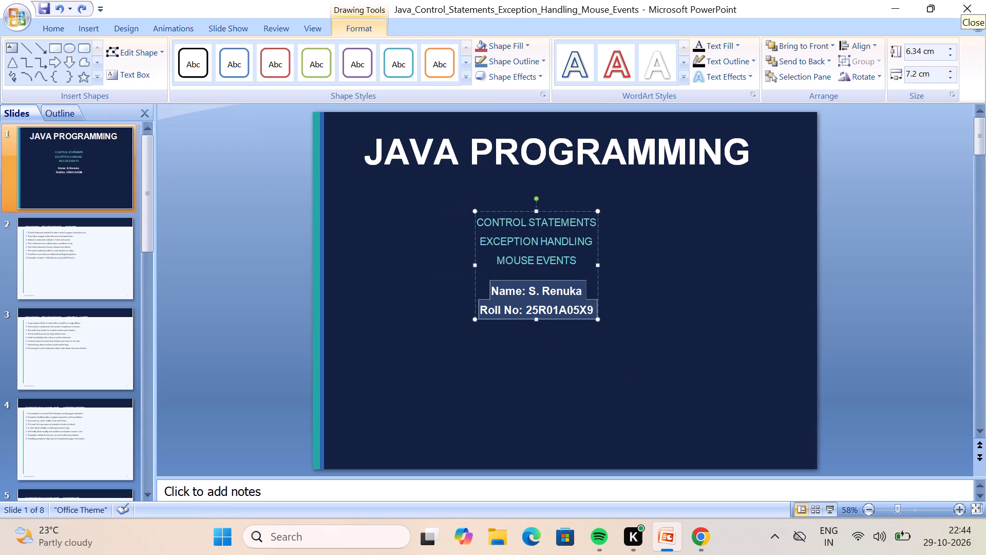
Widen the text box with the topics, name and roll number to about 19.9 cm, spanning the area beneath the title.
drag(475, 210, 445, 197)
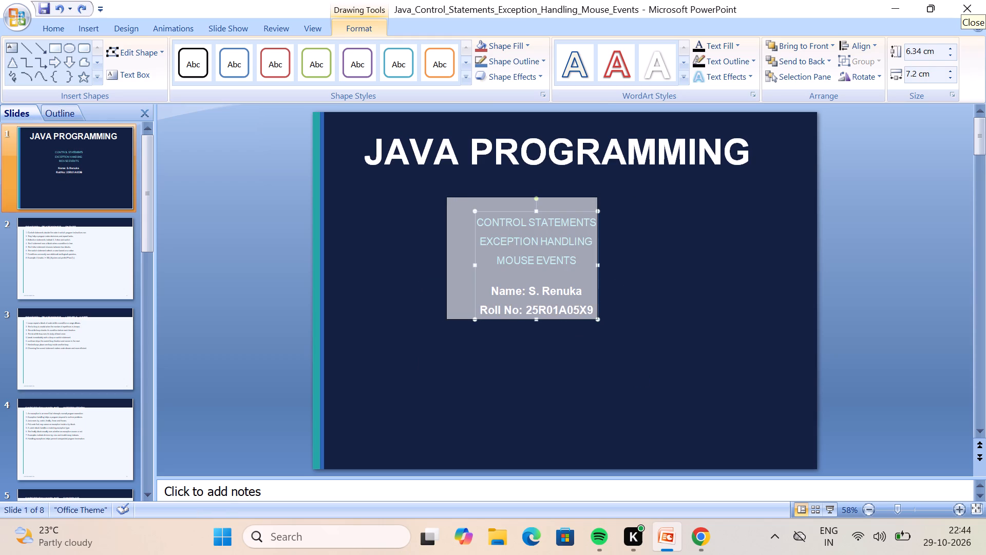
drag(445, 197, 392, 191)
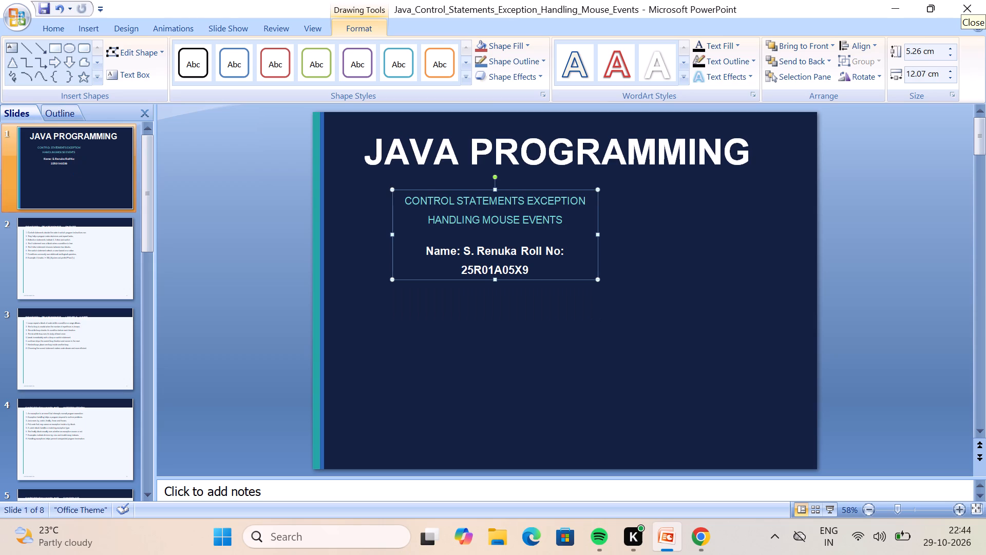
drag(598, 281, 628, 287)
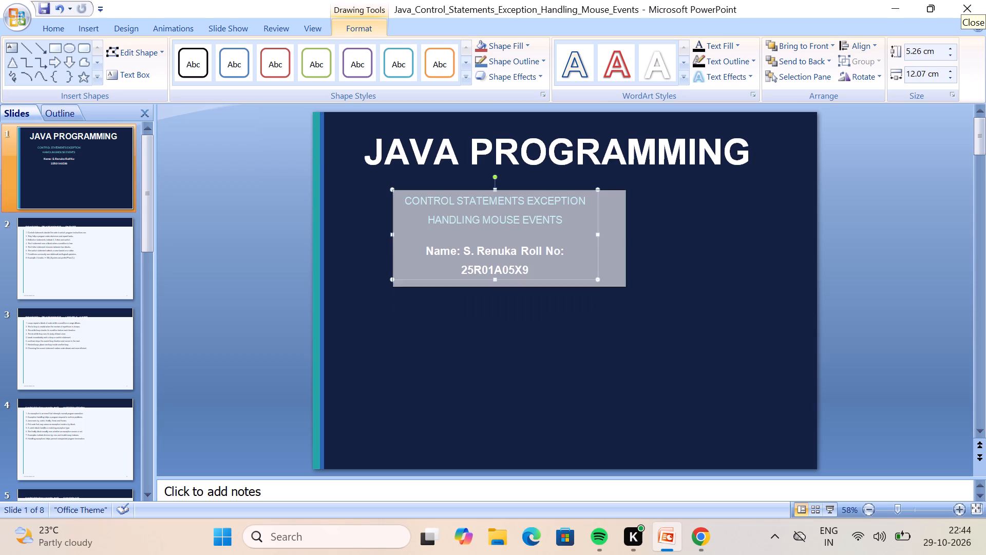
drag(628, 287, 729, 382)
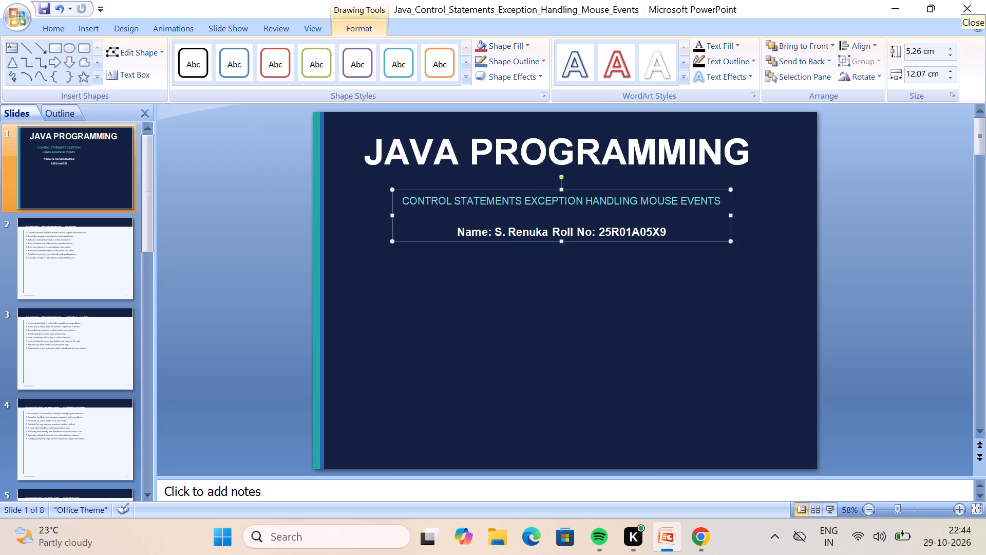
drag(562, 237, 562, 244)
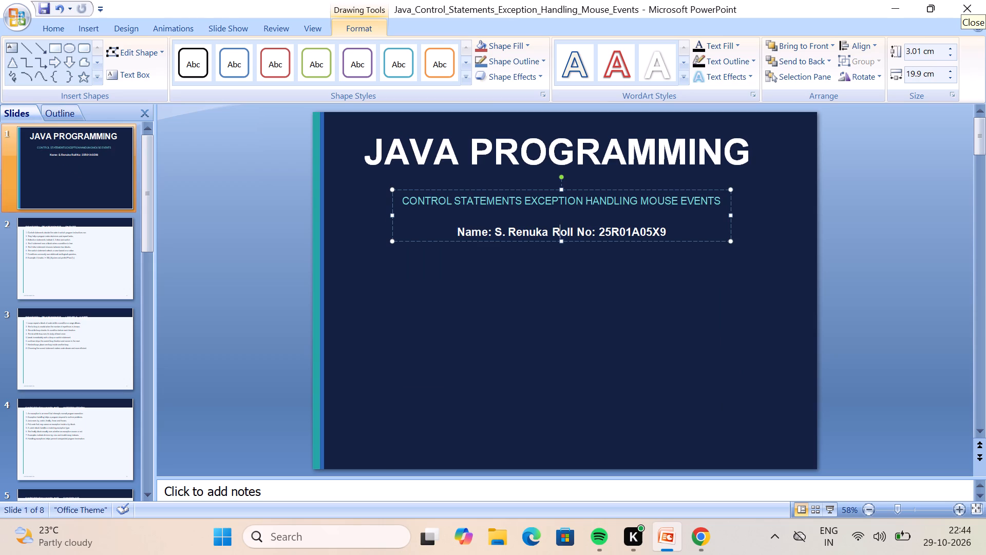
Try to stretch the topics, name and roll number box down toward the slide's bottom, making it about 19.7 cm wide.
drag(562, 244, 485, 227)
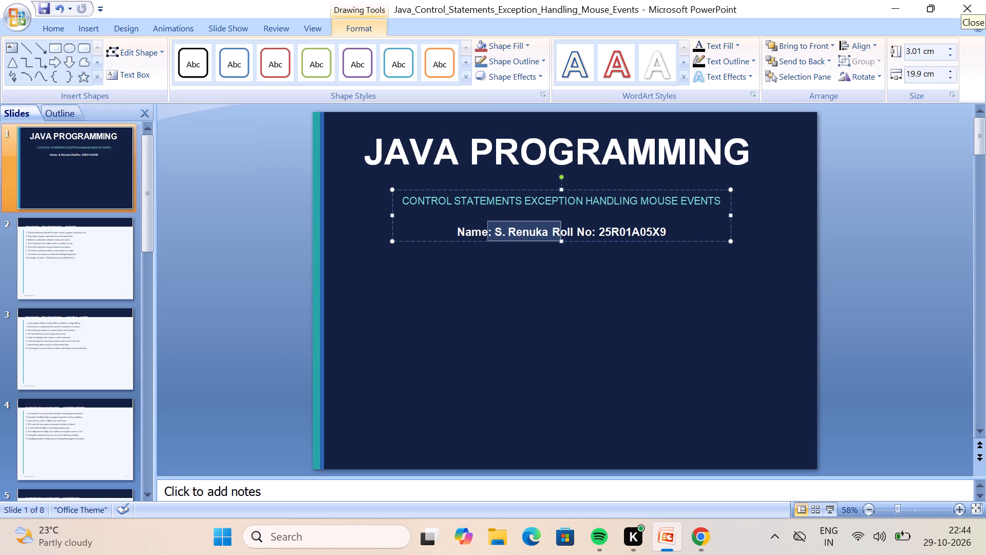
click(725, 227)
click(617, 216)
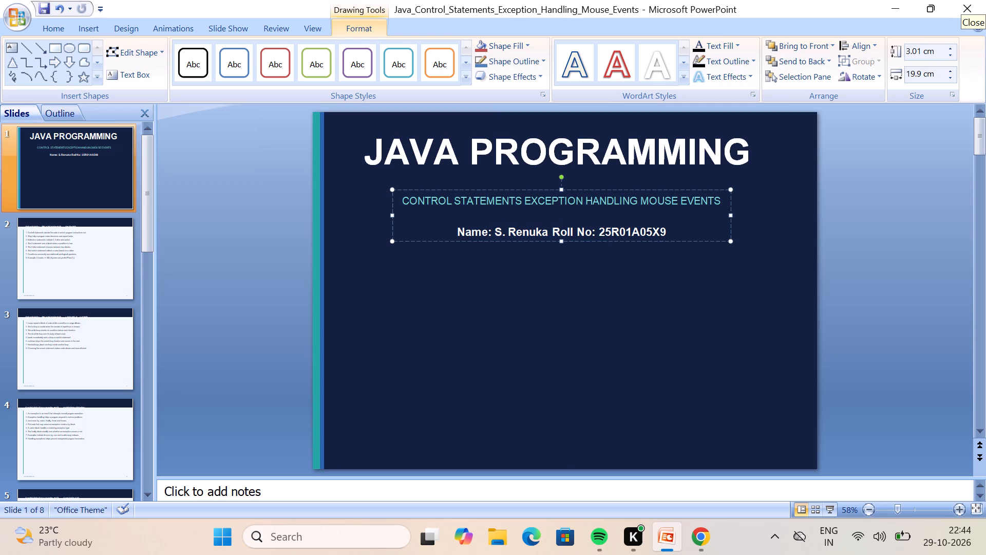
drag(562, 243, 552, 399)
drag(561, 242, 559, 425)
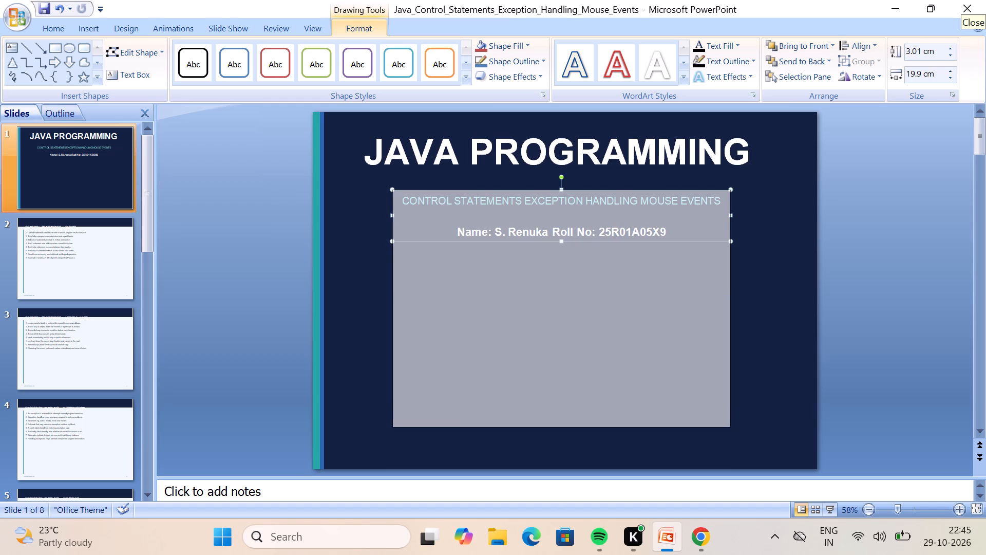
drag(559, 425, 559, 425)
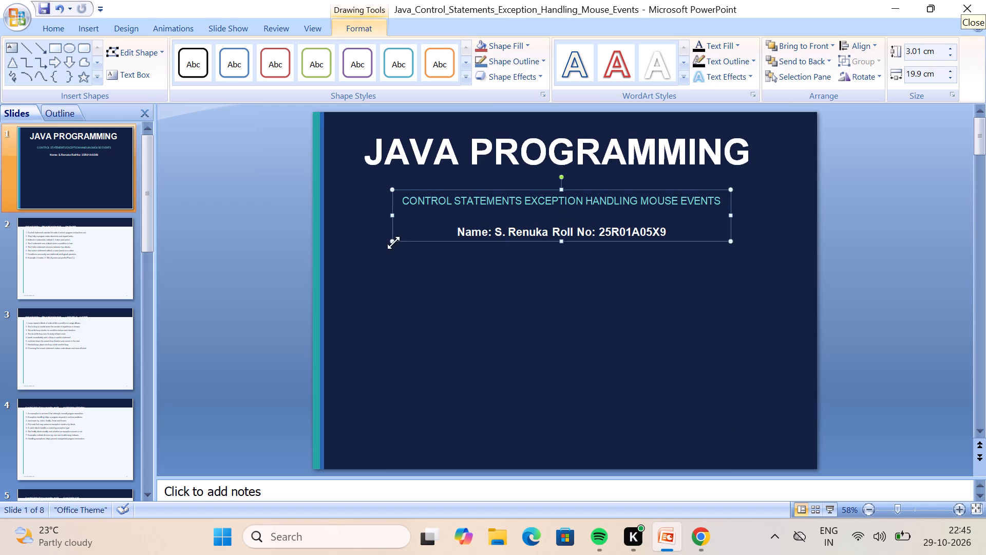
drag(391, 243, 412, 376)
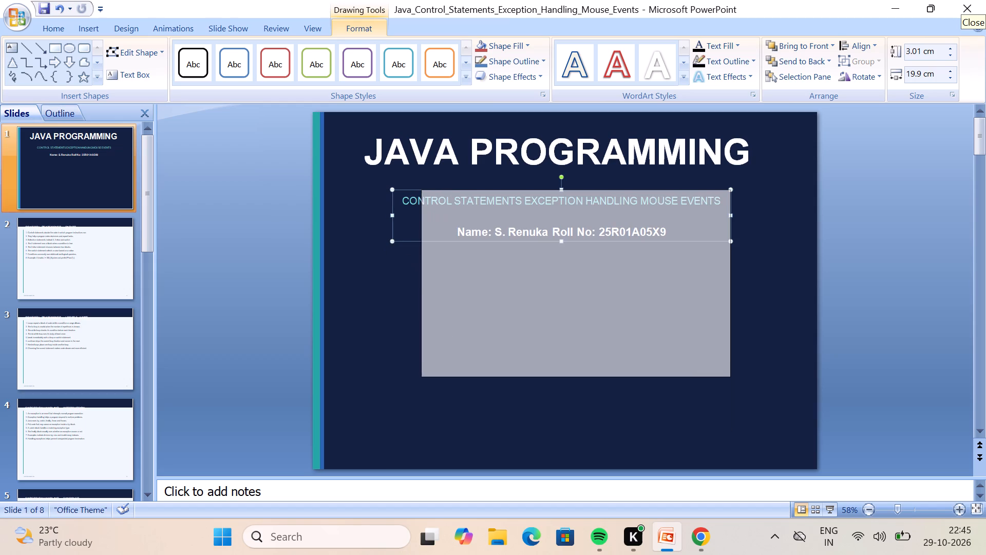
drag(412, 376, 395, 410)
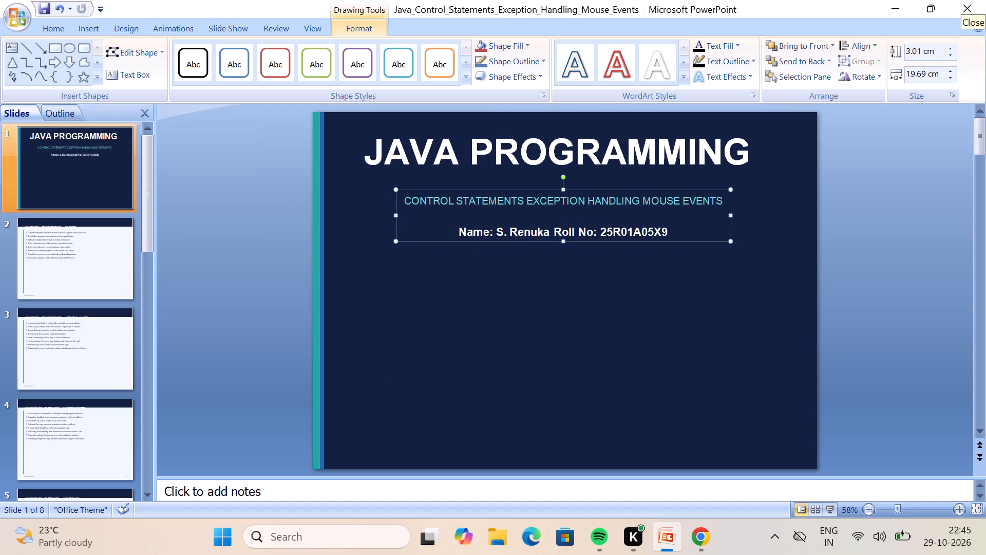
Split CONTROL STATEMENTS, EXCEPTION HANDLING and MOUSE EVENTS onto three lines, and put the roll number on its own line below the name.
click(528, 197)
key(Return)
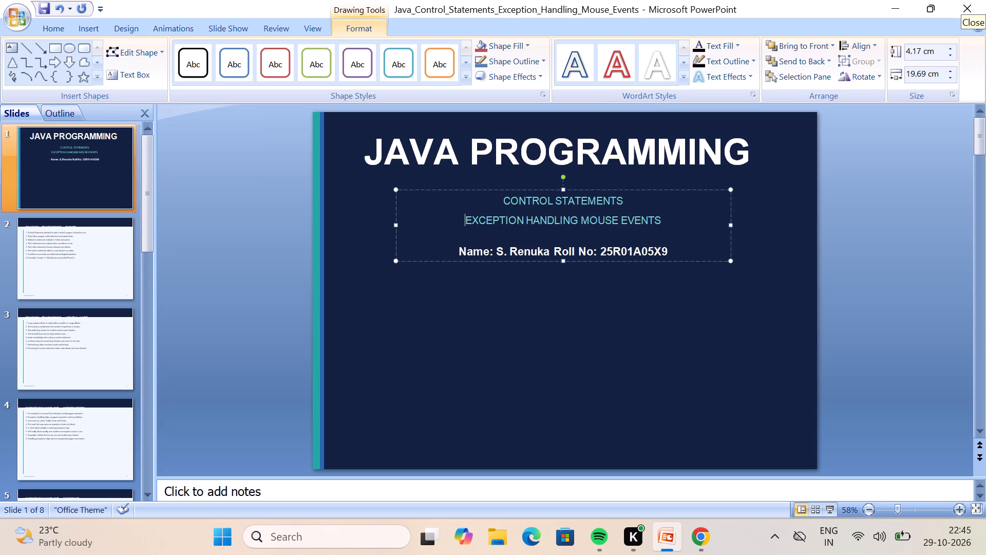
click(578, 219)
key(Return)
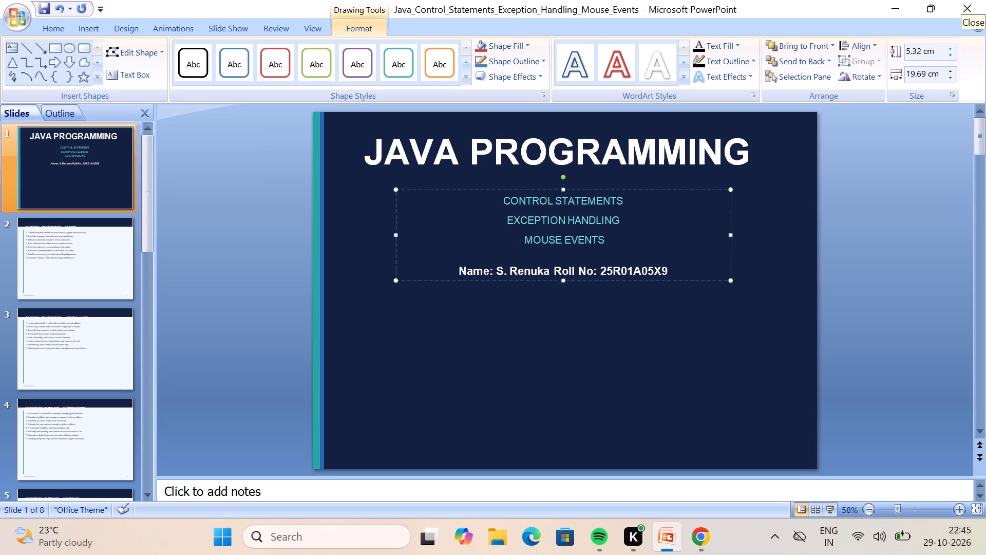
click(551, 272)
key(Return)
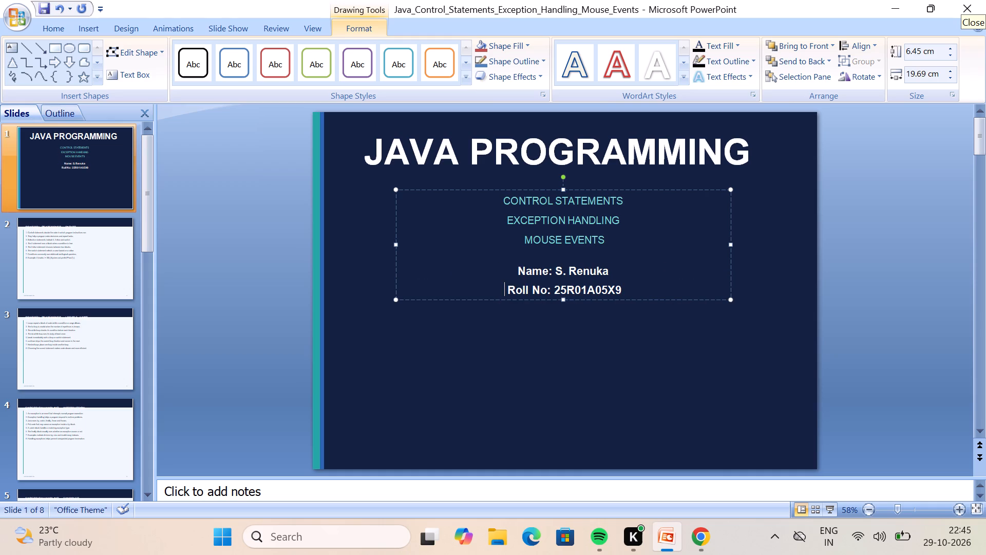
Enlarge the name and roll number lines to font size 32, keeping them bold.
click(518, 271)
drag(518, 271, 593, 294)
click(665, 257)
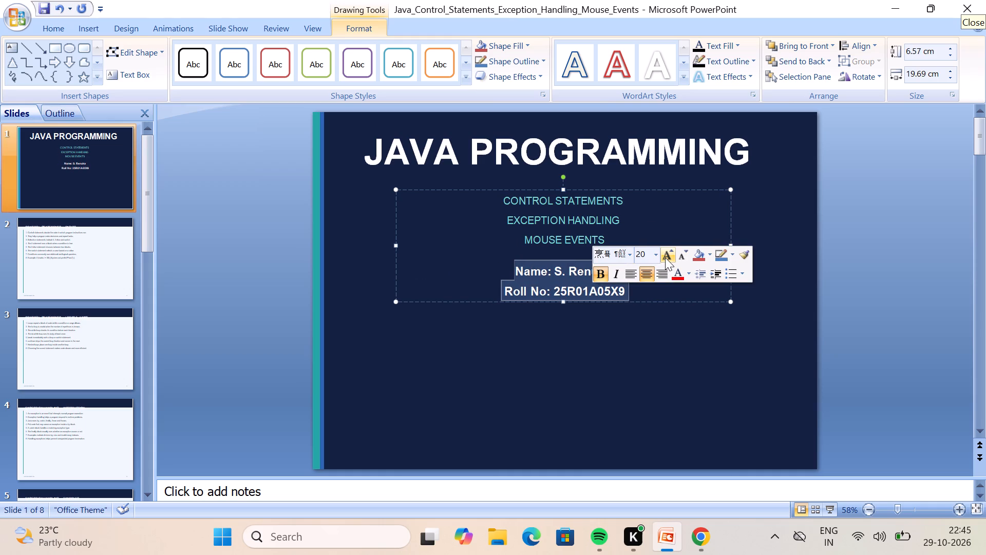
click(665, 257)
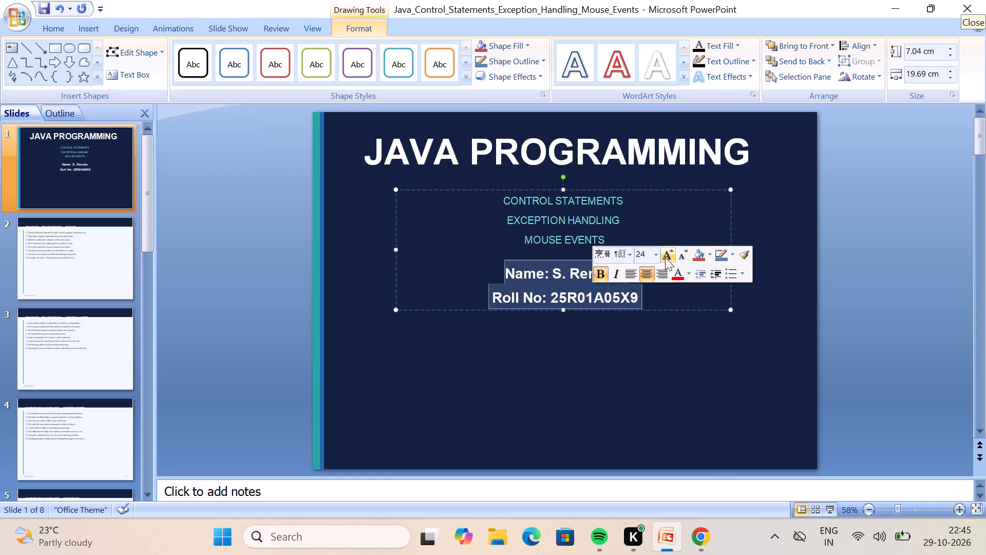
click(665, 257)
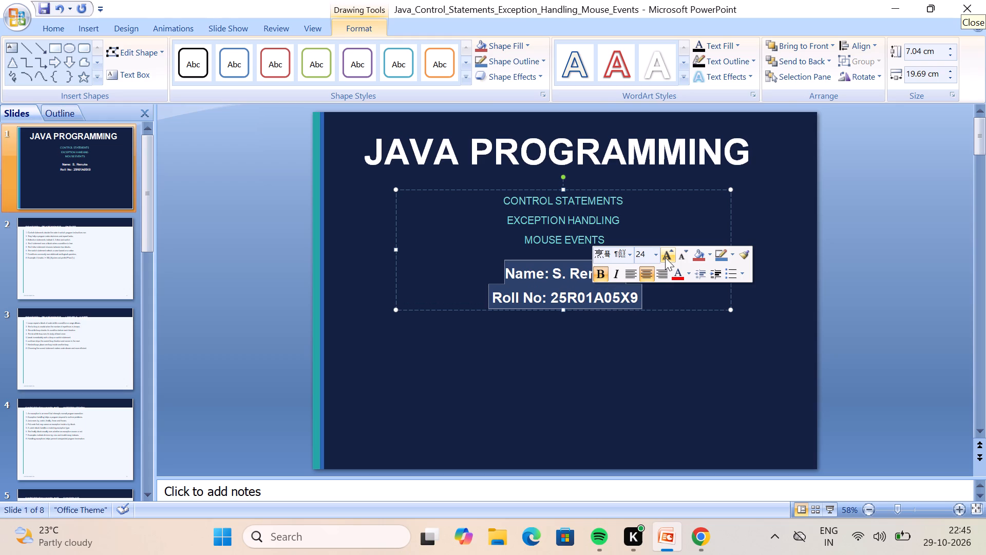
click(665, 257)
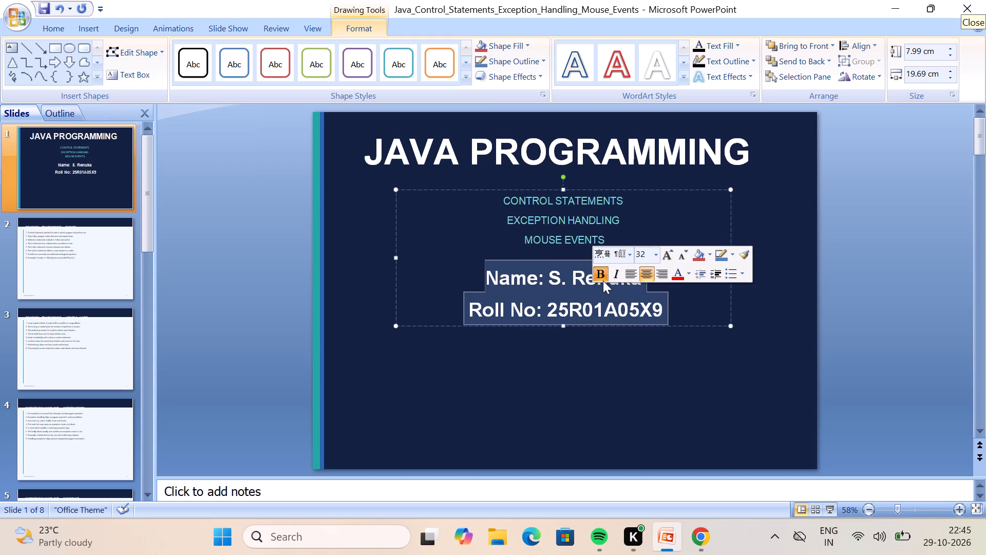
click(602, 278)
click(602, 278)
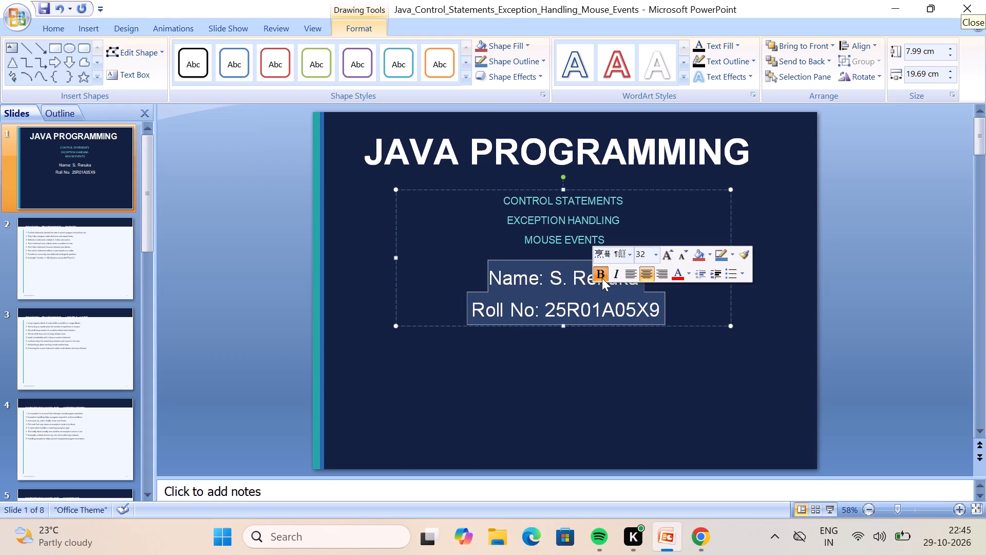
Enlarge the three topic lines, CONTROL STATEMENTS through MOUSE EVENTS, by two font-size increments.
click(504, 200)
drag(504, 200, 553, 234)
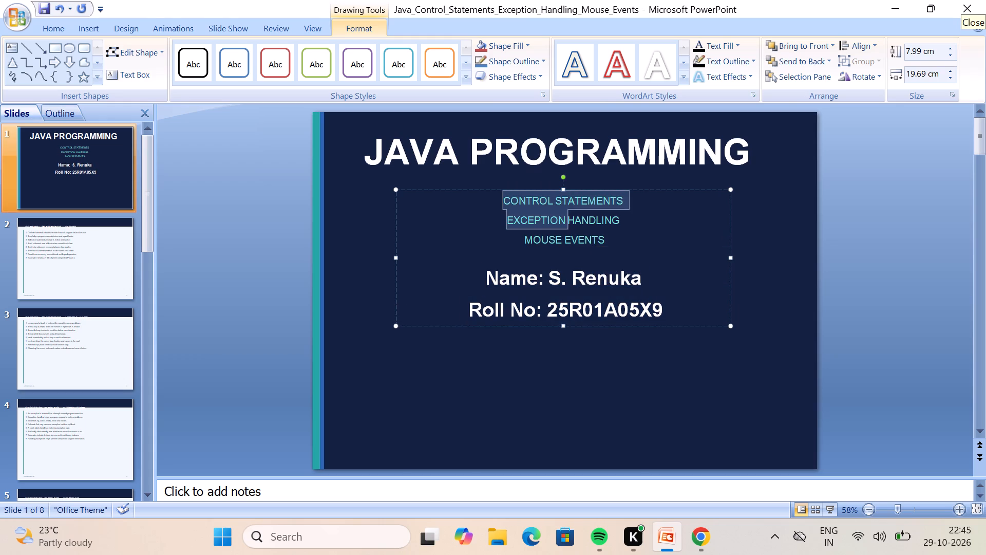
drag(553, 234, 588, 246)
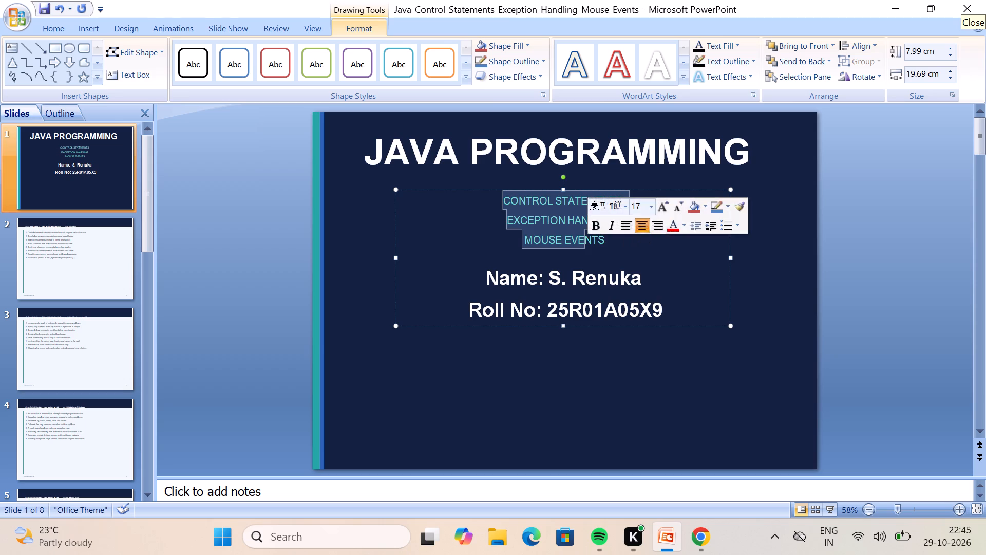
click(505, 196)
drag(505, 196, 592, 245)
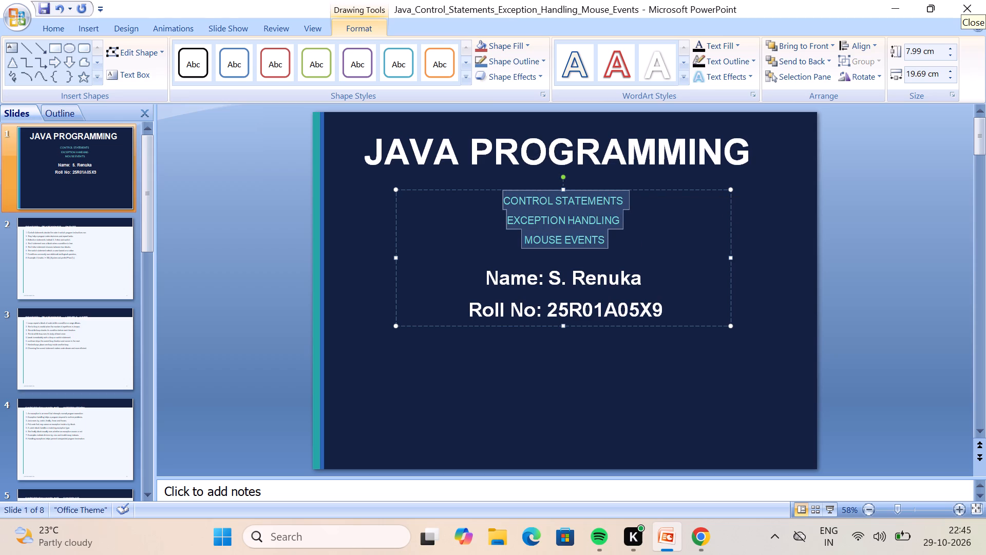
drag(592, 245, 611, 250)
click(687, 214)
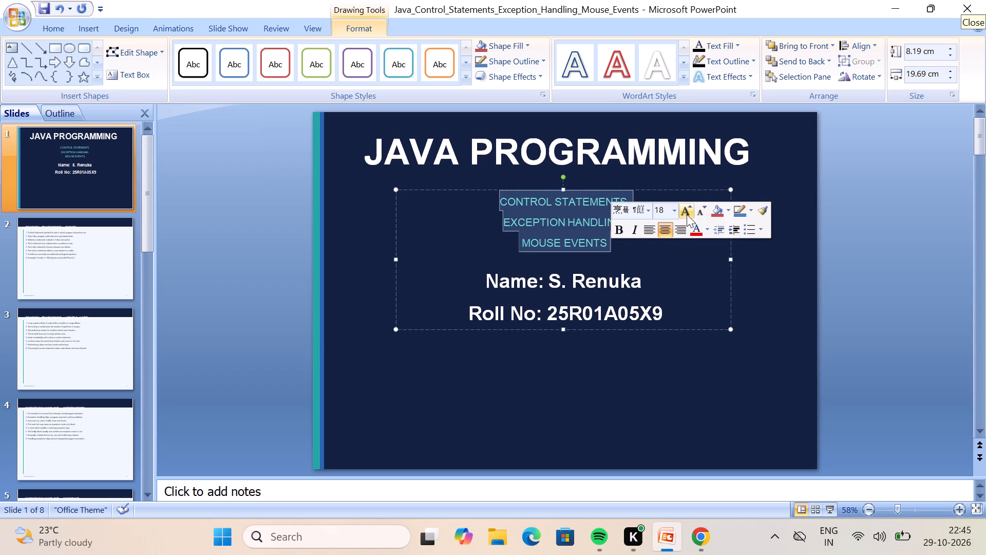
click(687, 214)
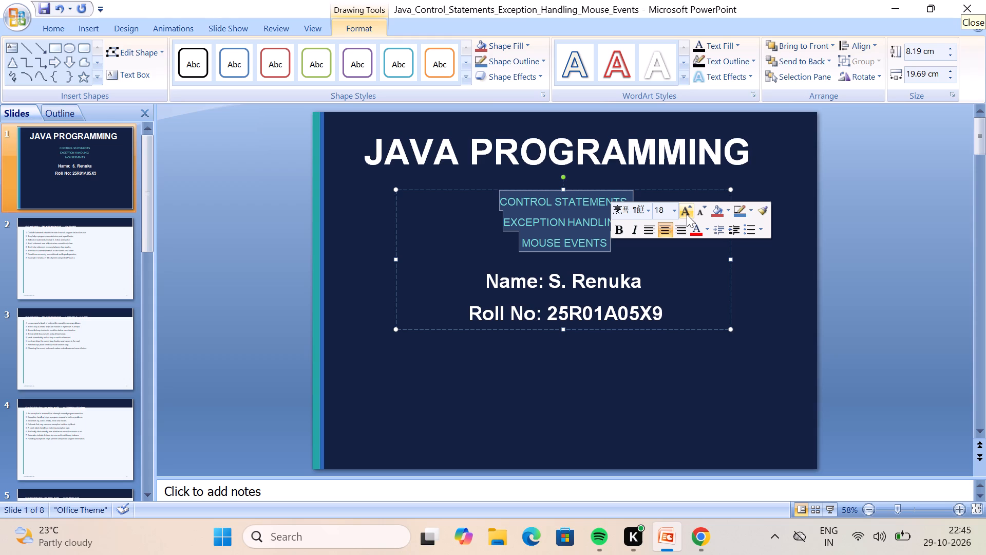
Move the box with the topics, name and roll number down and slightly left, leaving a gap beneath the JAVA PROGRAMMING title.
drag(545, 189, 542, 240)
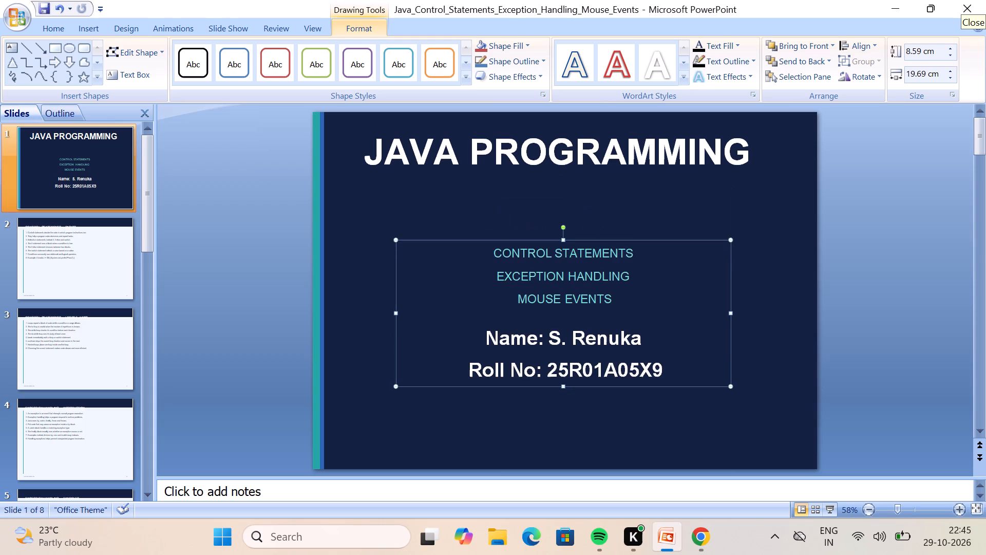
drag(542, 240, 528, 224)
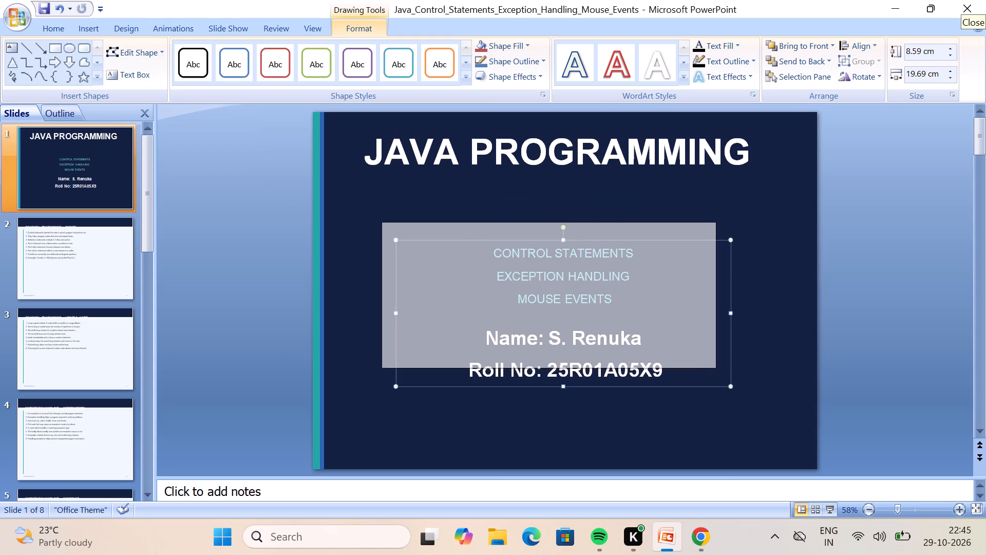
drag(528, 224, 532, 220)
On slide 2, move the eight-item numbered list down to leave space beneath the dark header band.
click(117, 264)
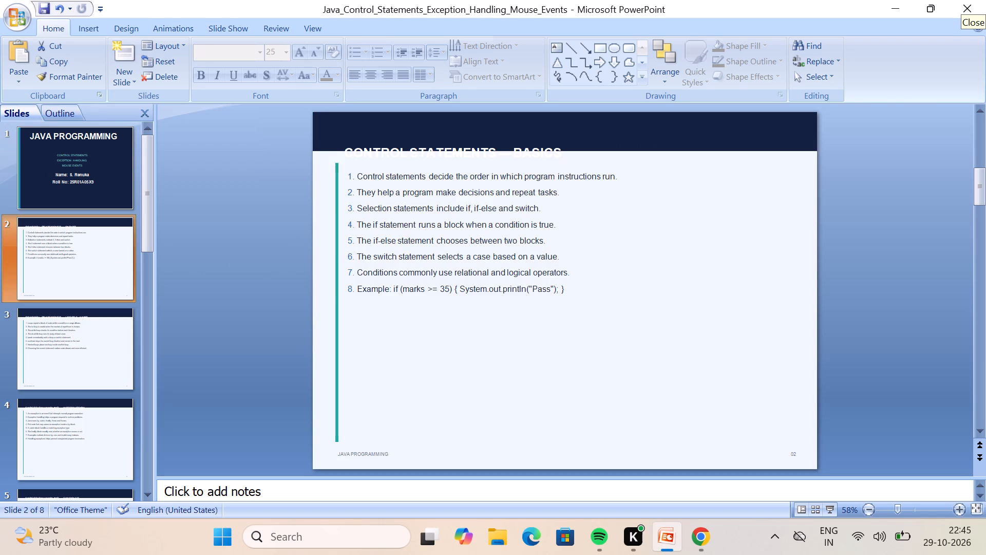
drag(344, 152, 574, 179)
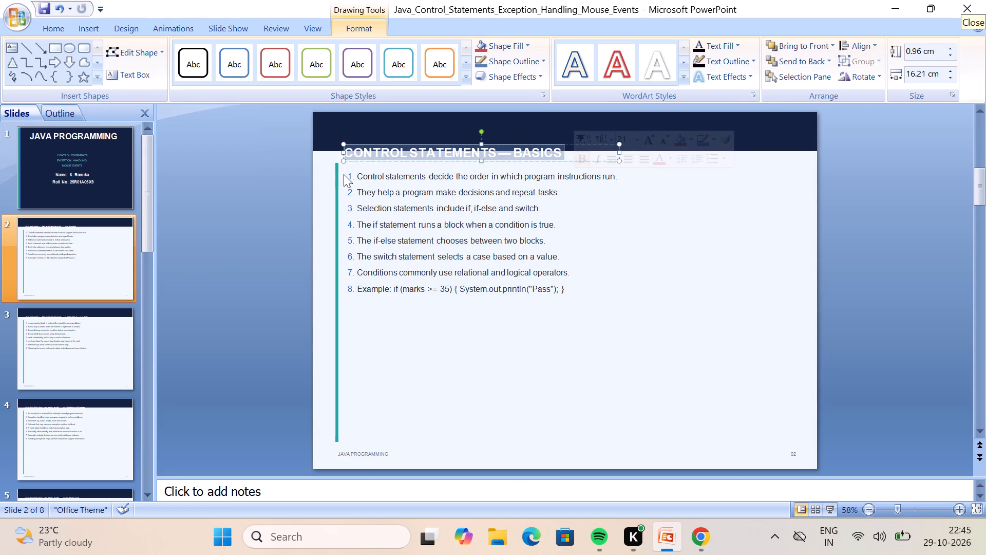
drag(348, 176, 568, 288)
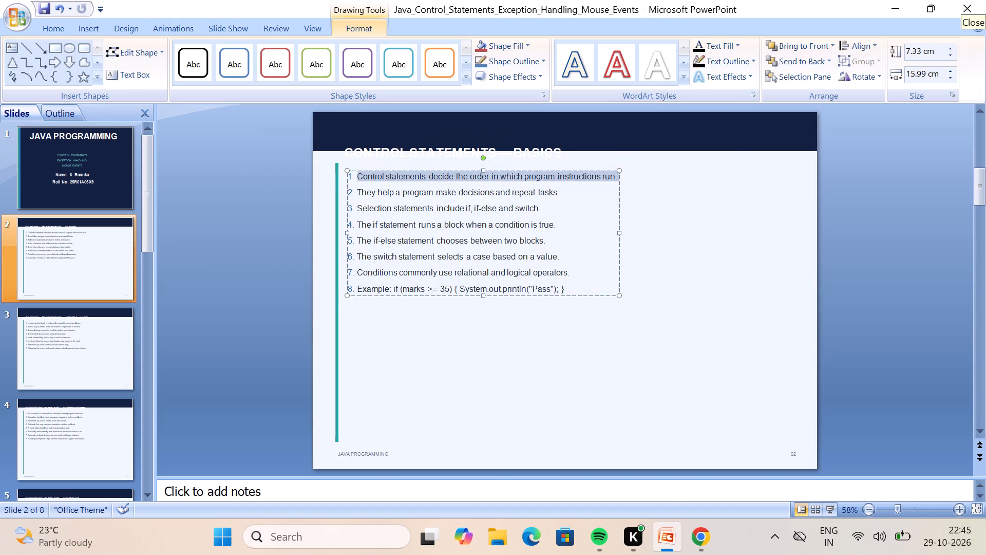
drag(568, 288, 578, 289)
drag(497, 171, 504, 215)
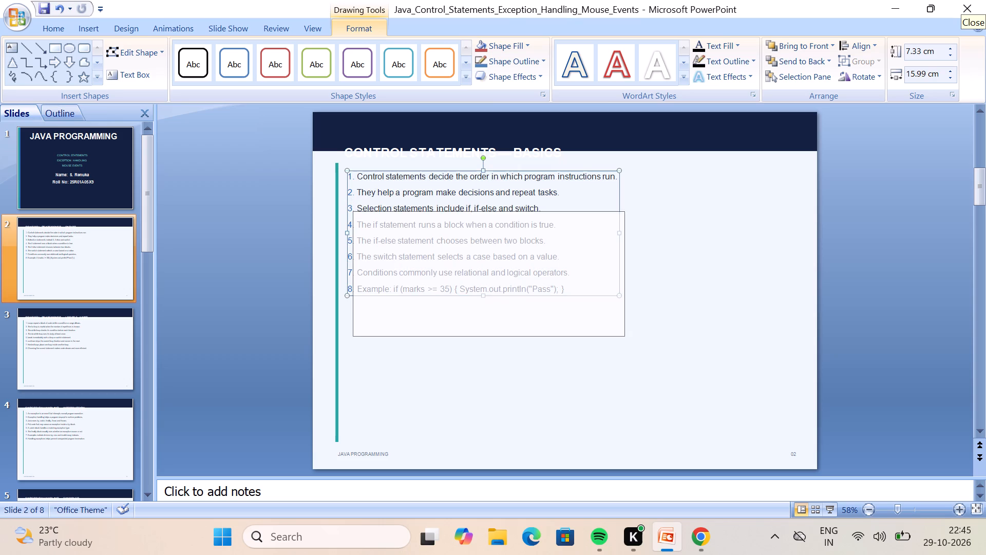
drag(504, 215, 496, 220)
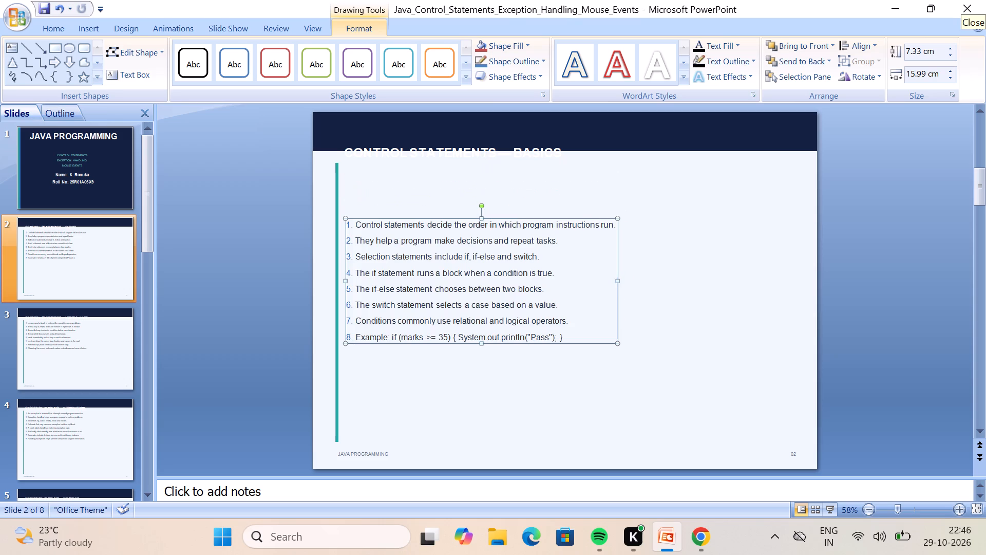
Move the CONTROL STATEMENTS — BASICS heading below the dark header band, lining it up with the numbered list's left edge.
drag(345, 153, 560, 151)
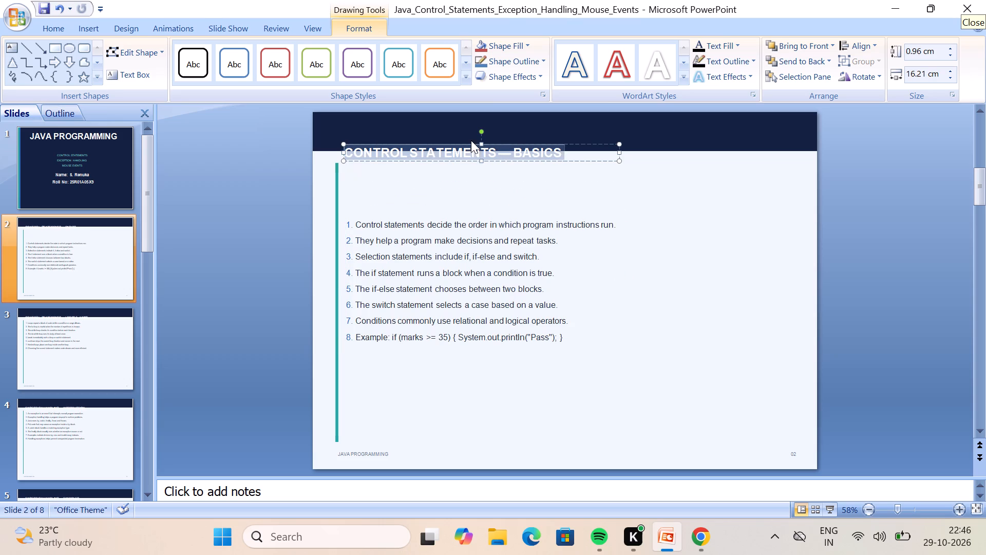
drag(472, 144, 472, 179)
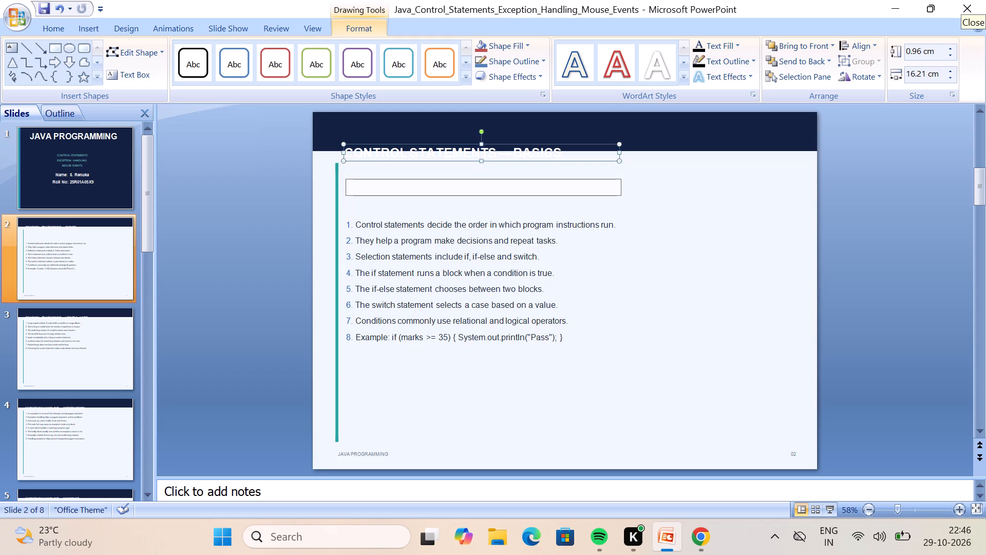
drag(472, 179, 467, 173)
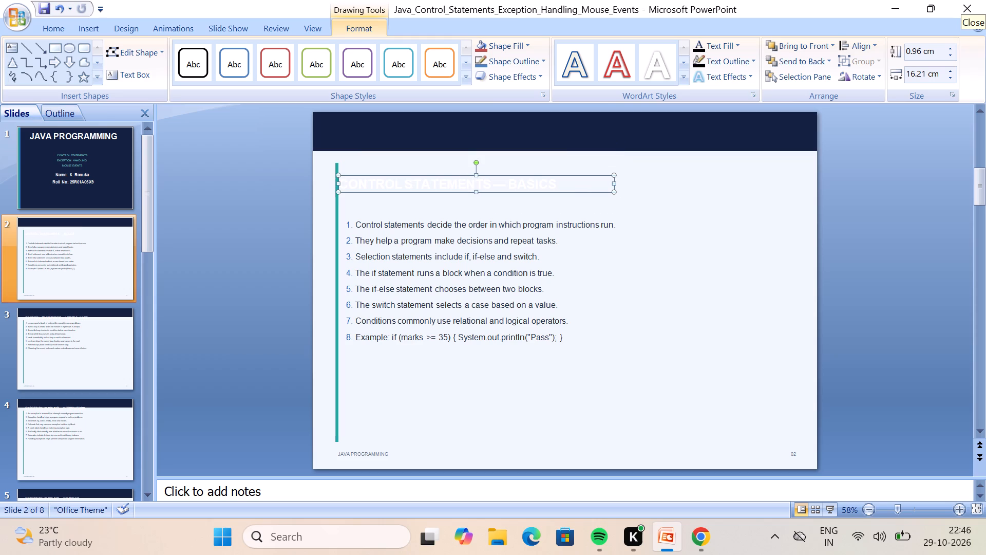
drag(600, 176, 601, 176)
drag(601, 176, 610, 177)
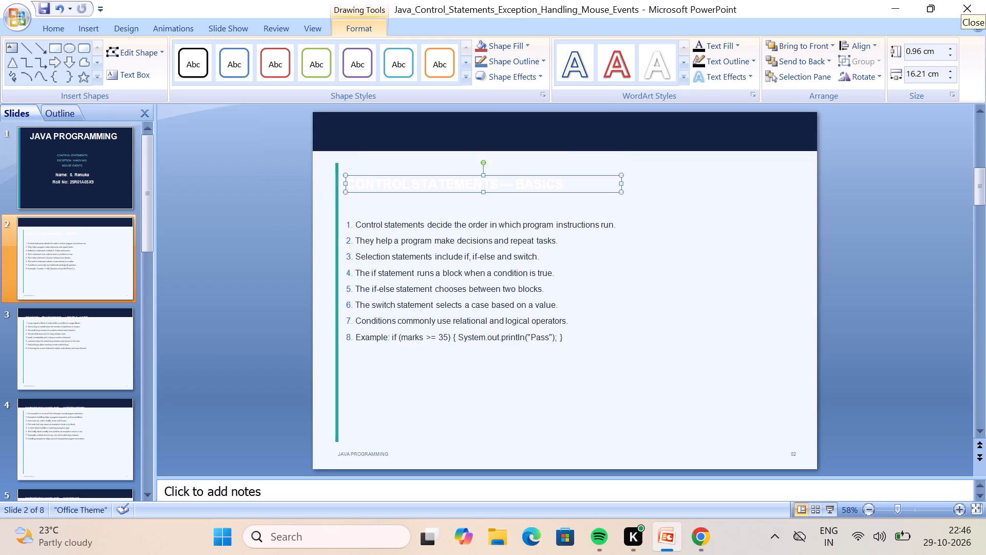
Recolour the CONTROL STATEMENTS — BASICS heading on slide 2 black, keeping the text bold.
click(347, 182)
drag(352, 183, 562, 189)
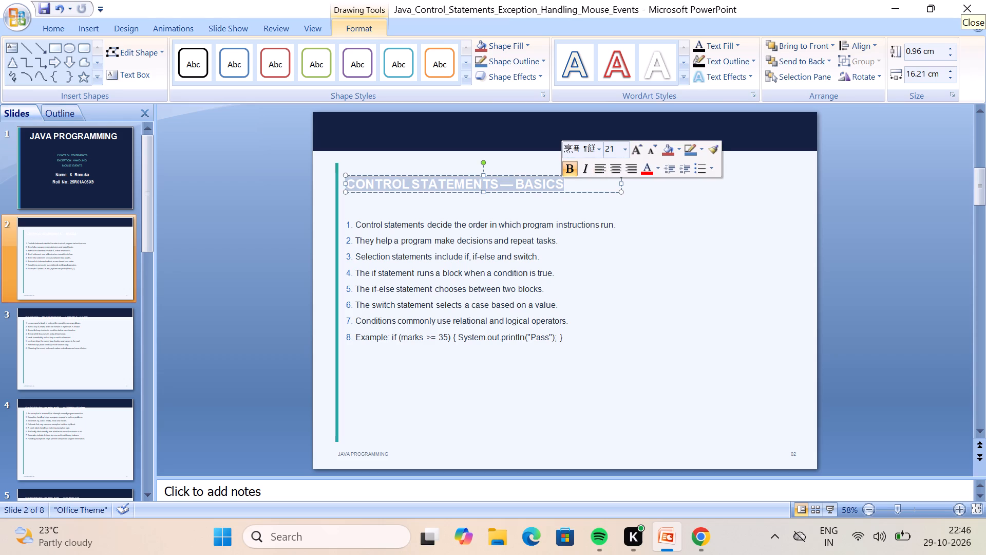
click(567, 175)
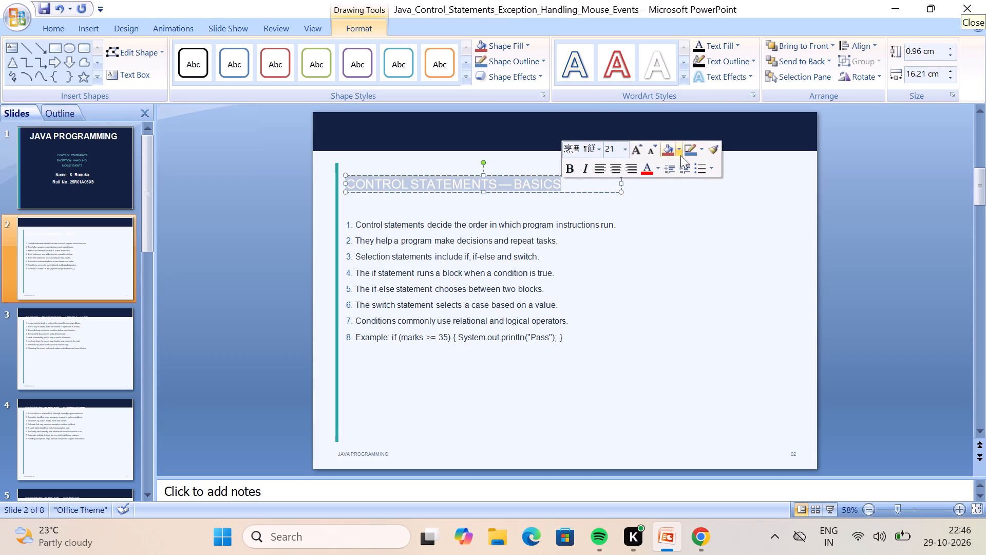
click(652, 169)
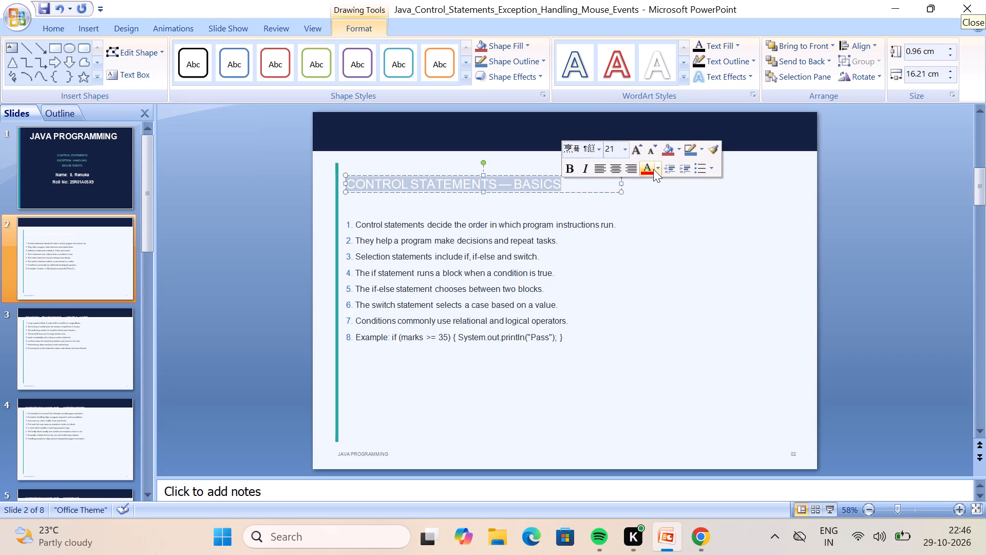
click(662, 169)
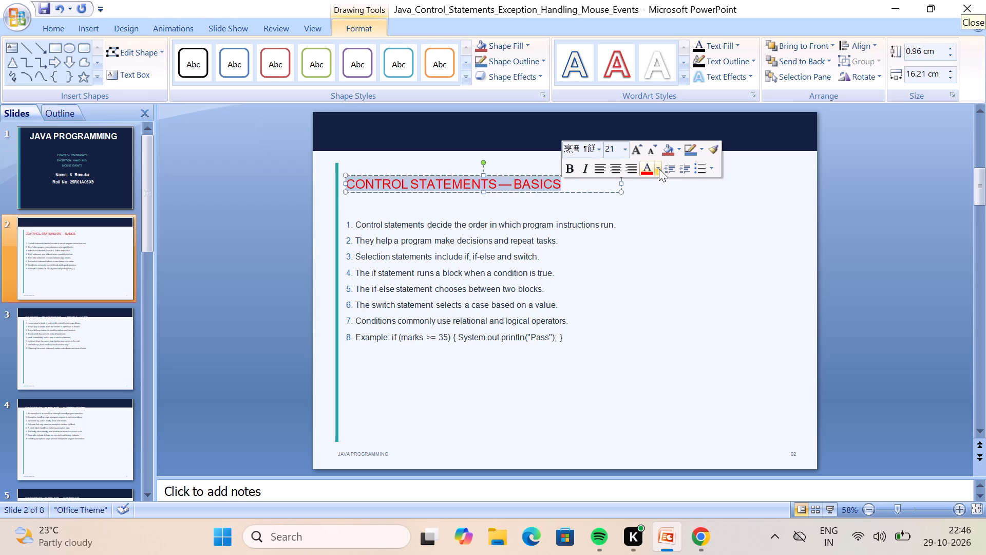
click(659, 169)
click(659, 194)
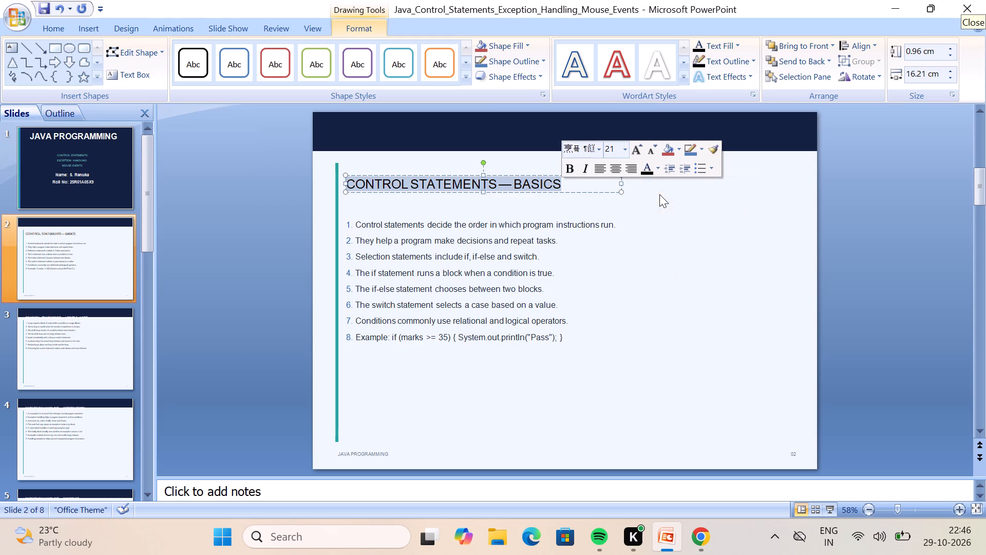
click(571, 169)
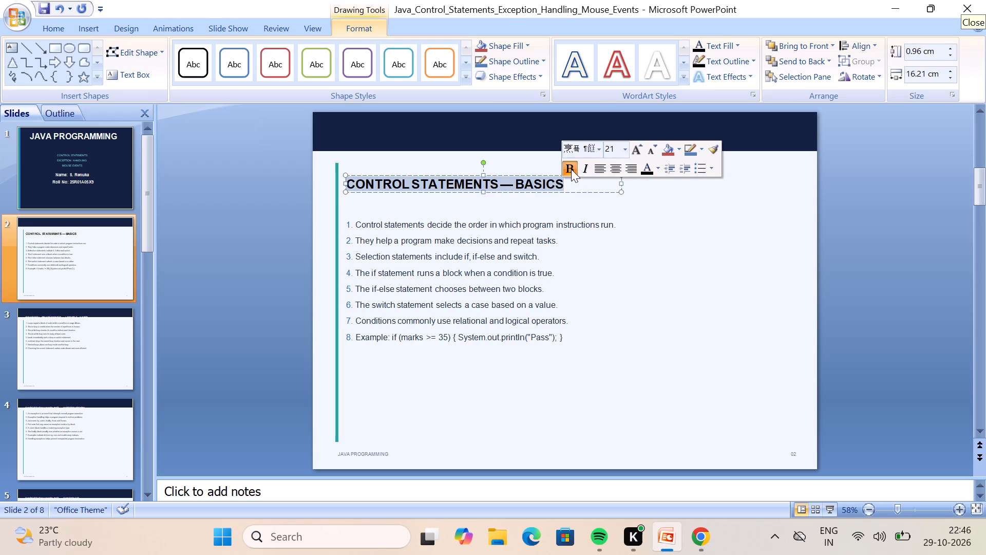
Enlarge the CONTROL STATEMENTS — BASICS heading by one font-size increment so it still fits on one line.
click(637, 150)
click(637, 150)
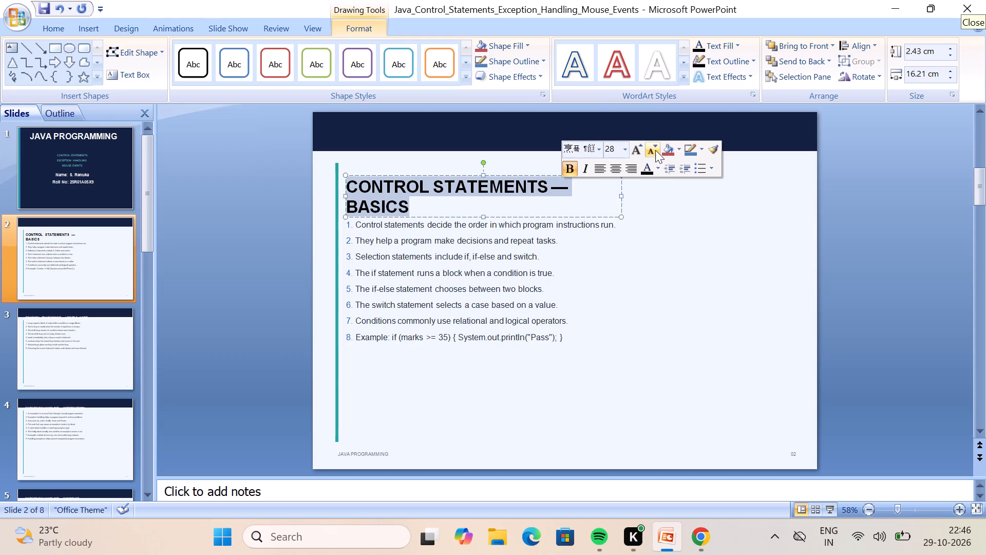
click(655, 150)
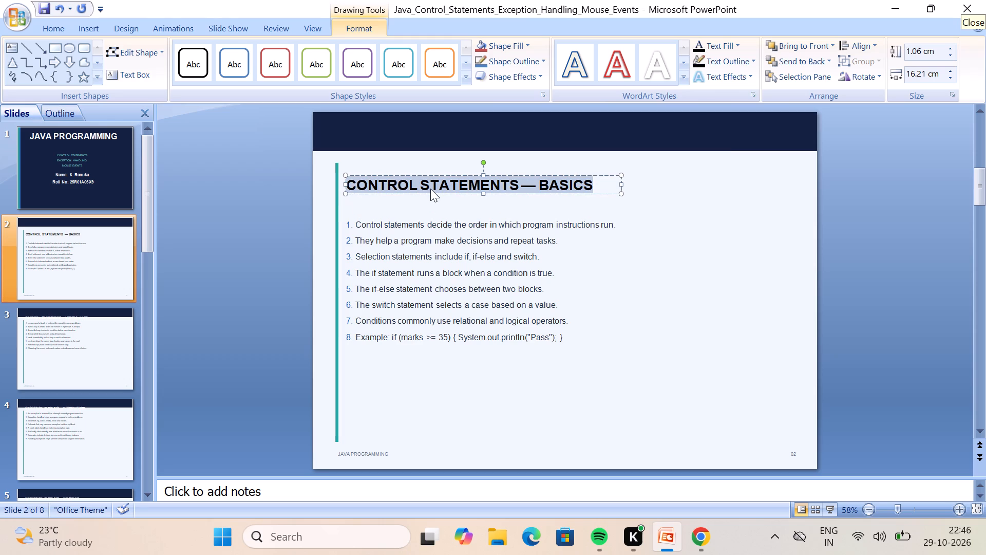
Open slide 3, CONTROL STATEMENTS — LOOPS & JUMPS.
click(71, 326)
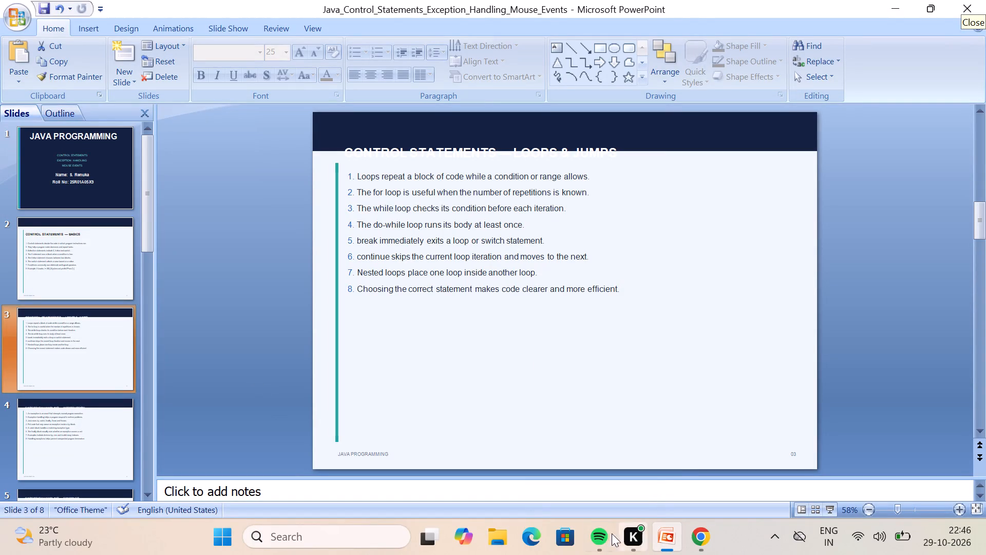
Switch to Spotify and replace the existing search with a search for "telugu songs".
click(602, 534)
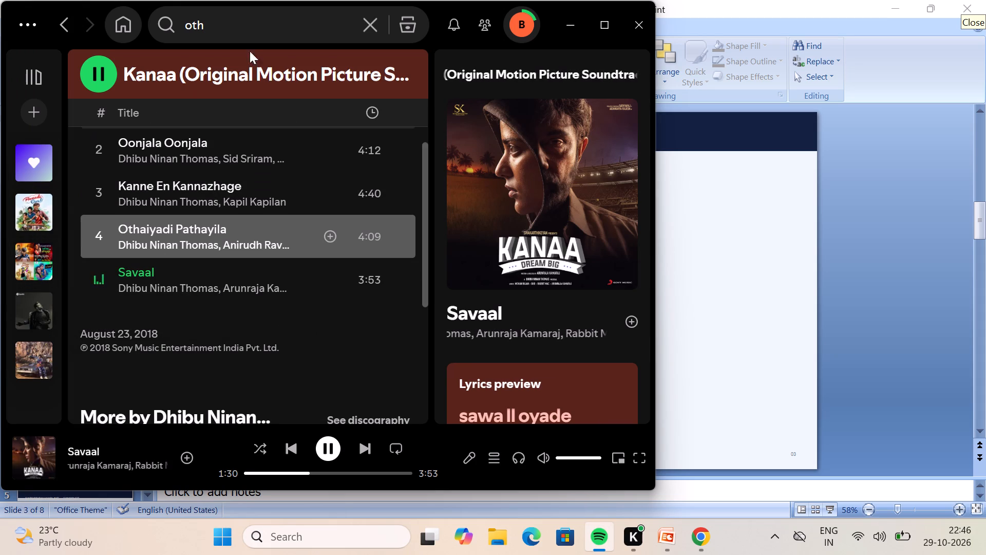
click(277, 33)
key(BackSpace)
key(BackSpace)
key(BackSpace)
key(BackSpace)
key(BackSpace)
key(BackSpace)
key(BackSpace)
key(BackSpace)
key(BackSpace)
key(BackSpace)
key(BackSpace)
key(BackSpace)
key(BackSpace)
key(BackSpace)
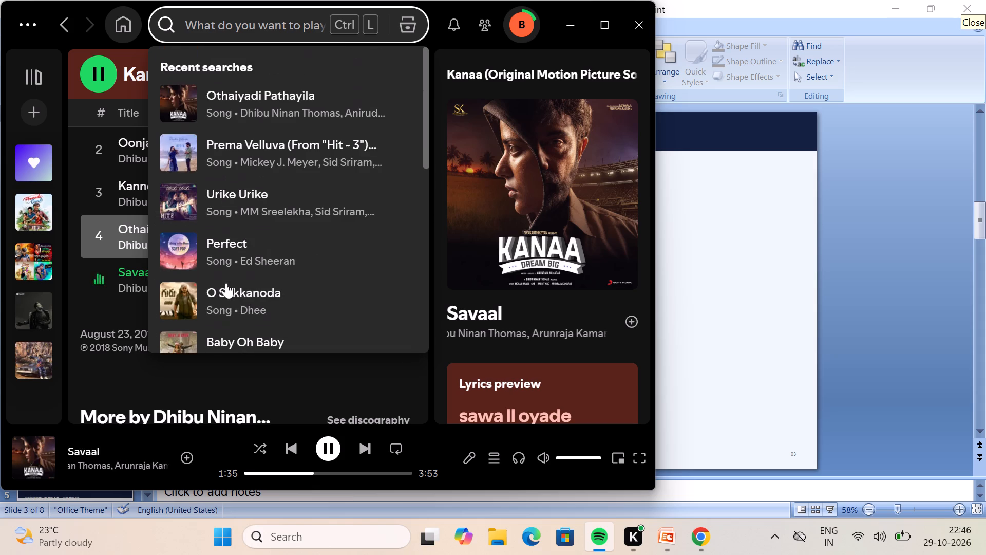
text(tek)
key(BackSpace)
text(lugu som)
key(BackSpace)
text(ngs)
key(Return)
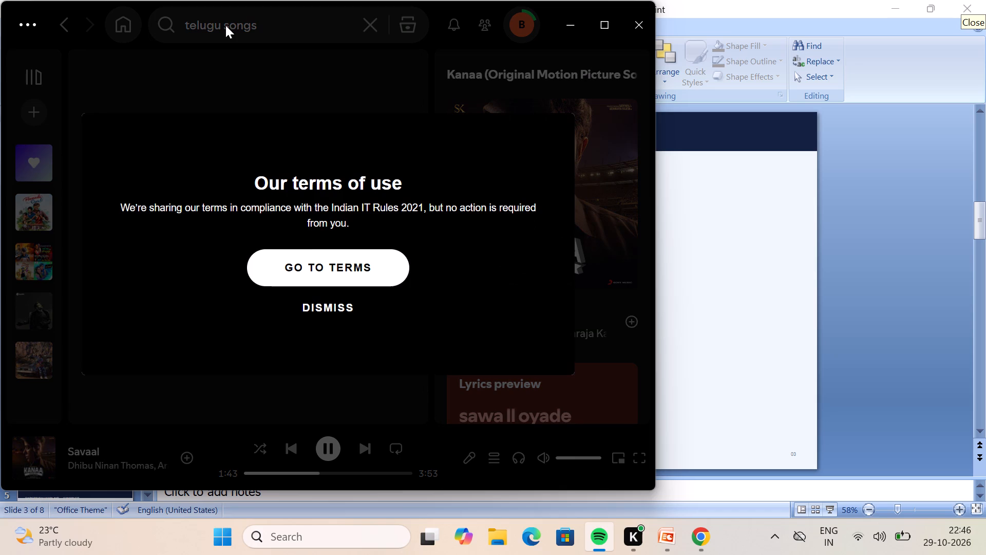
Dismiss the terms of use notice, play the song Kollagottey, and return to the PowerPoint presentation.
click(326, 299)
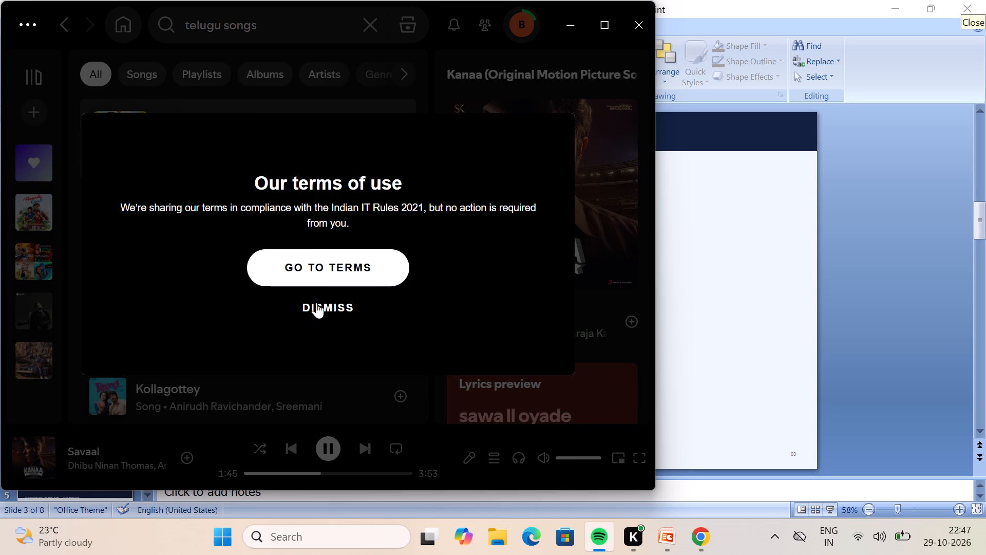
click(317, 303)
click(219, 394)
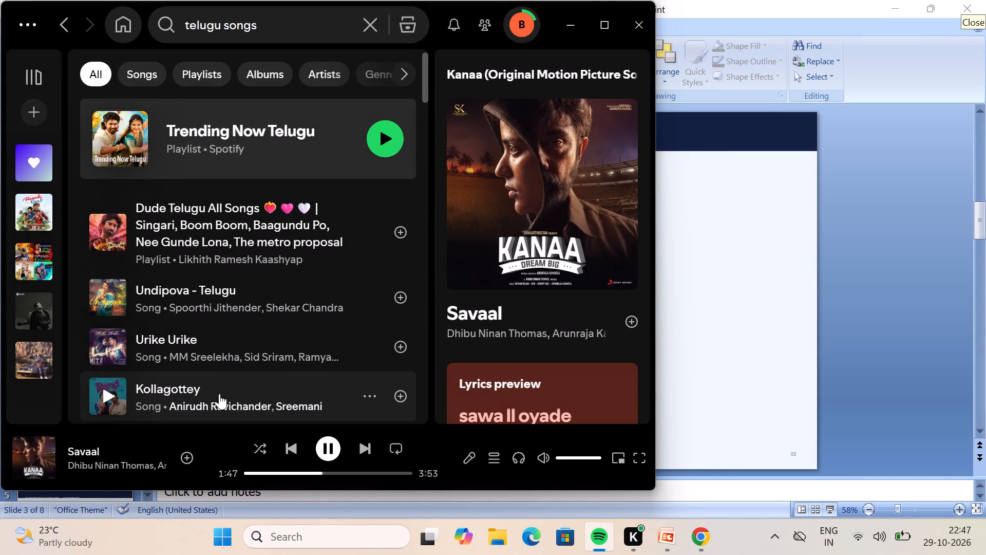
click(108, 384)
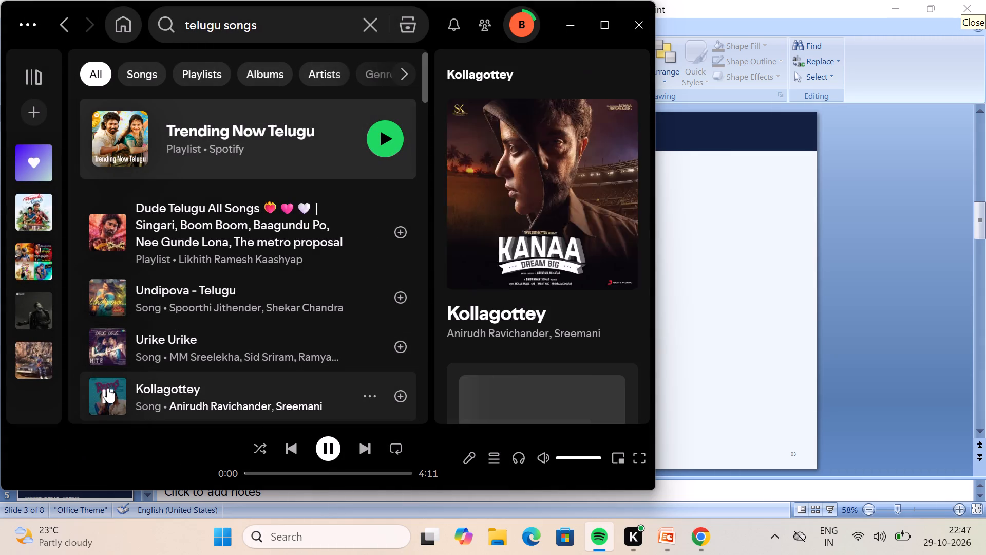
click(569, 28)
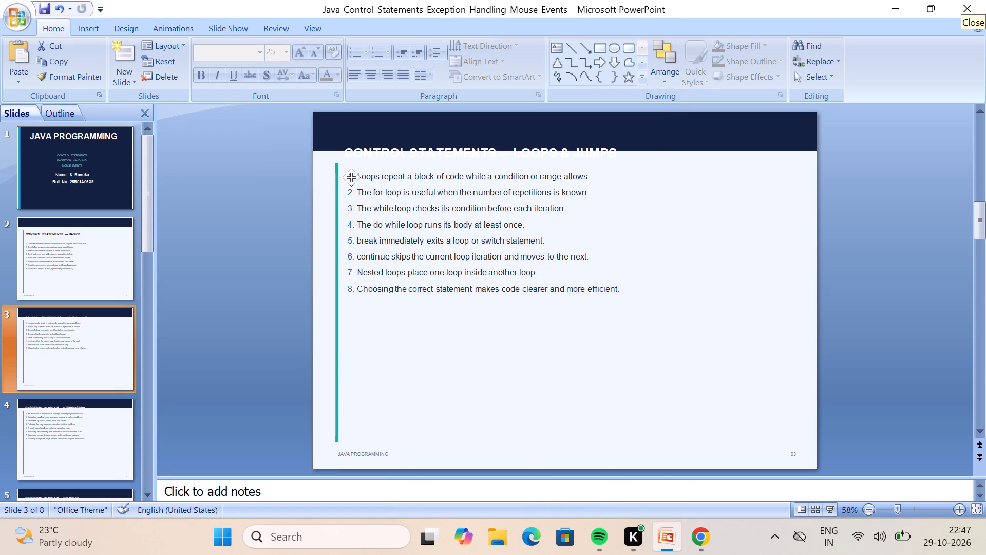
On slide 3, move the "Loops repeat a block of code" item from first to last in the numbered list.
drag(348, 174, 527, 288)
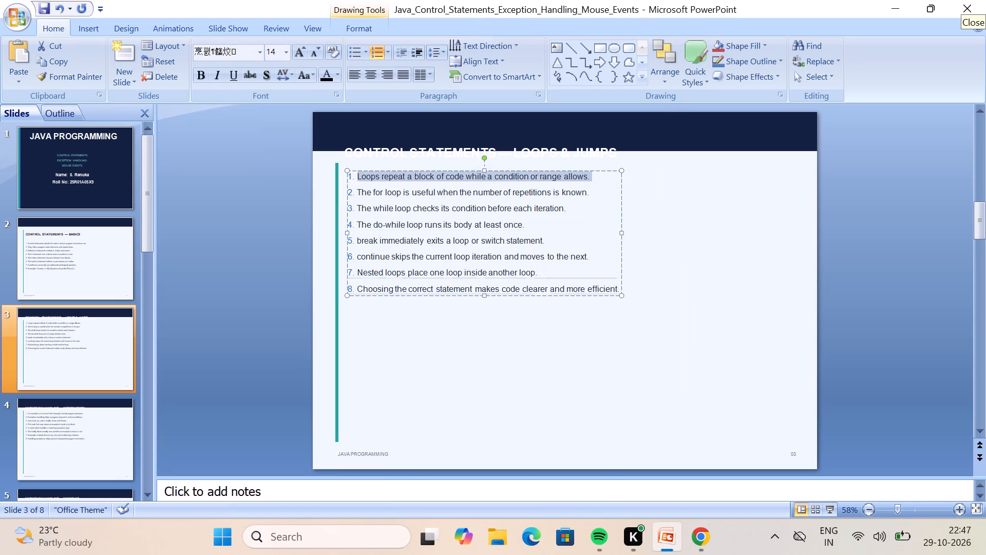
drag(527, 288, 538, 290)
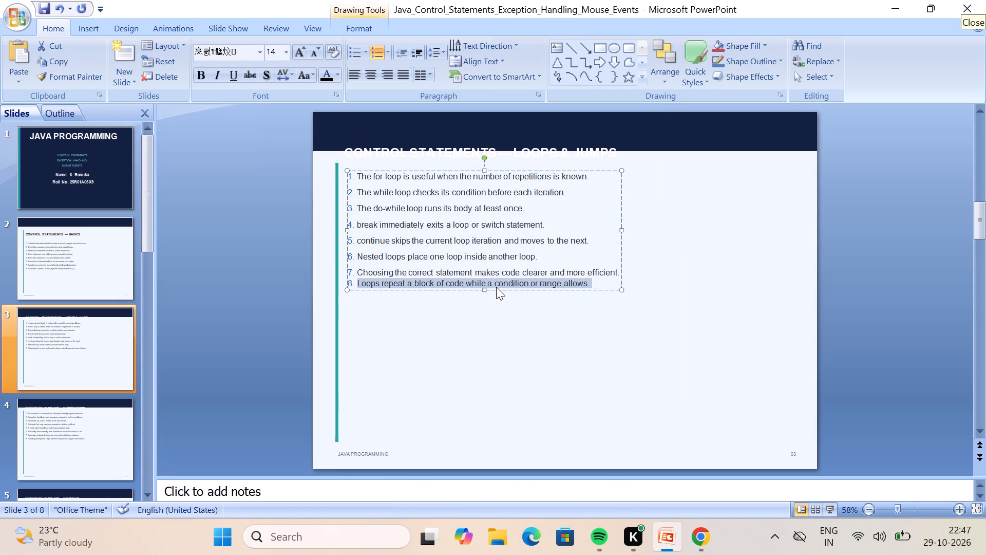
Move slide 3's numbered list down to leave room for the heading beneath the dark band, extending its box slightly left.
drag(506, 289, 507, 364)
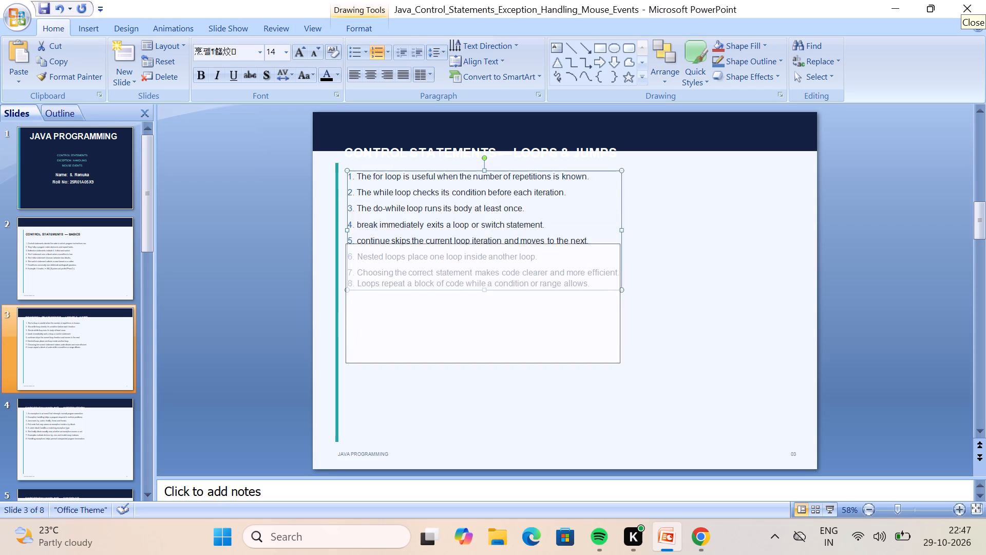
drag(507, 364, 509, 374)
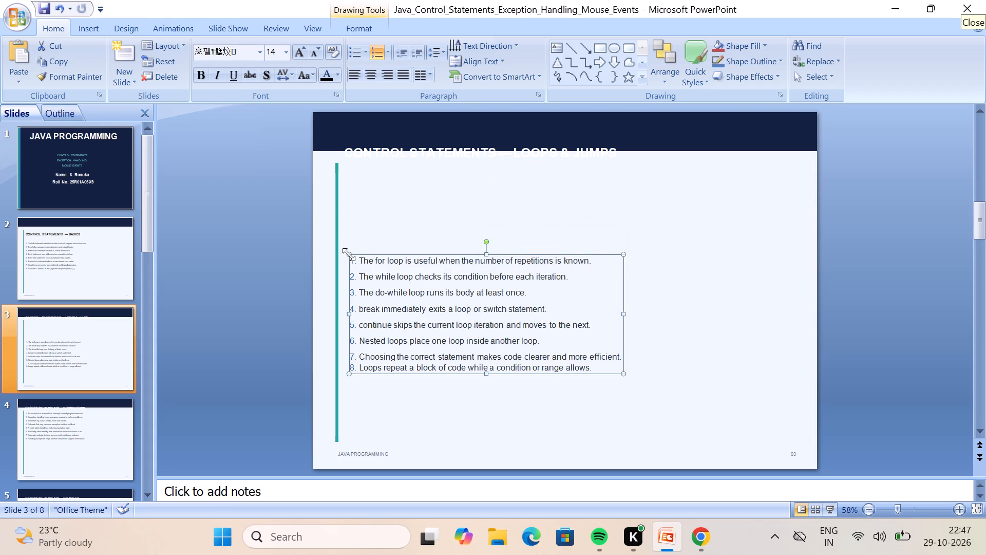
drag(349, 254, 342, 203)
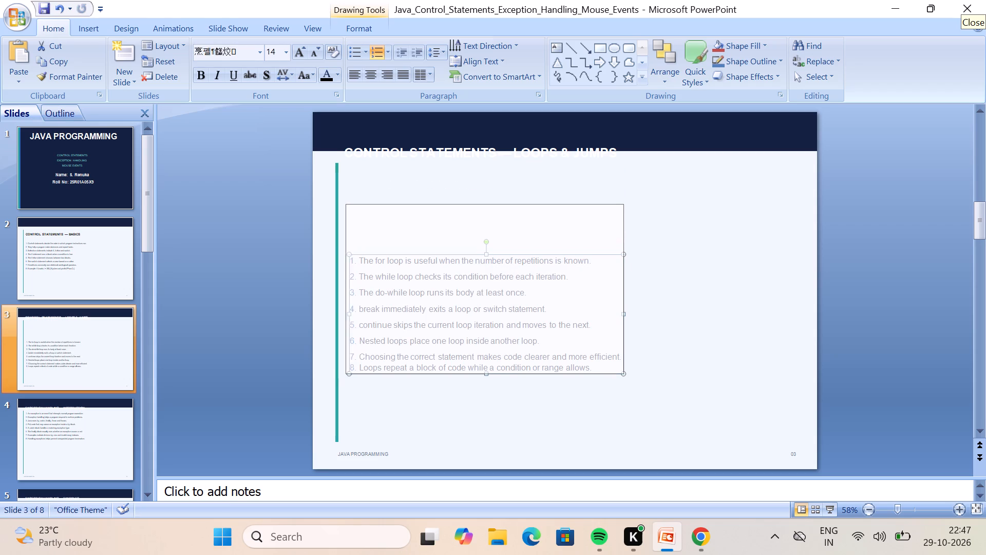
drag(342, 203, 342, 203)
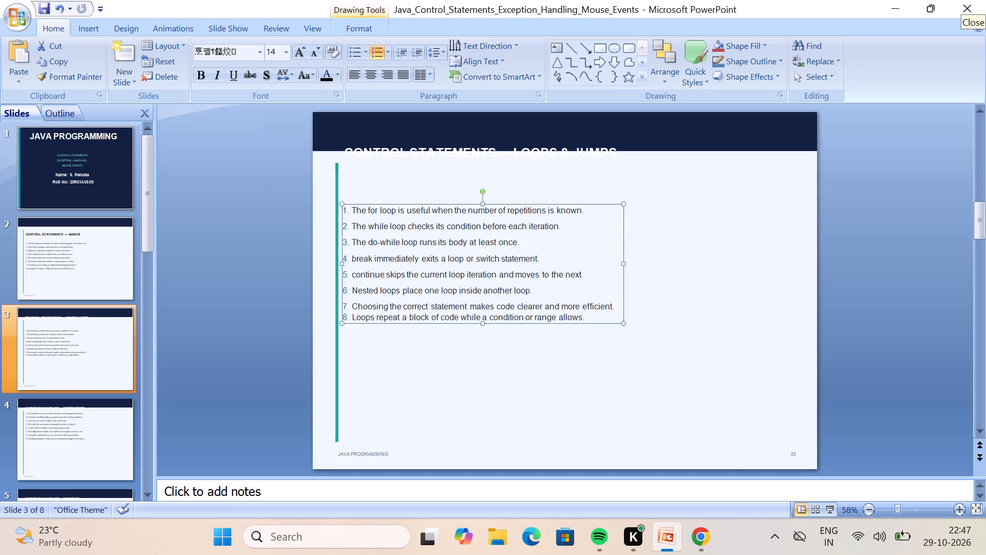
Move the CONTROL STATEMENTS — LOOPS & JUMPS heading below the dark header band, lining it up with the numbered list's left edge.
click(348, 150)
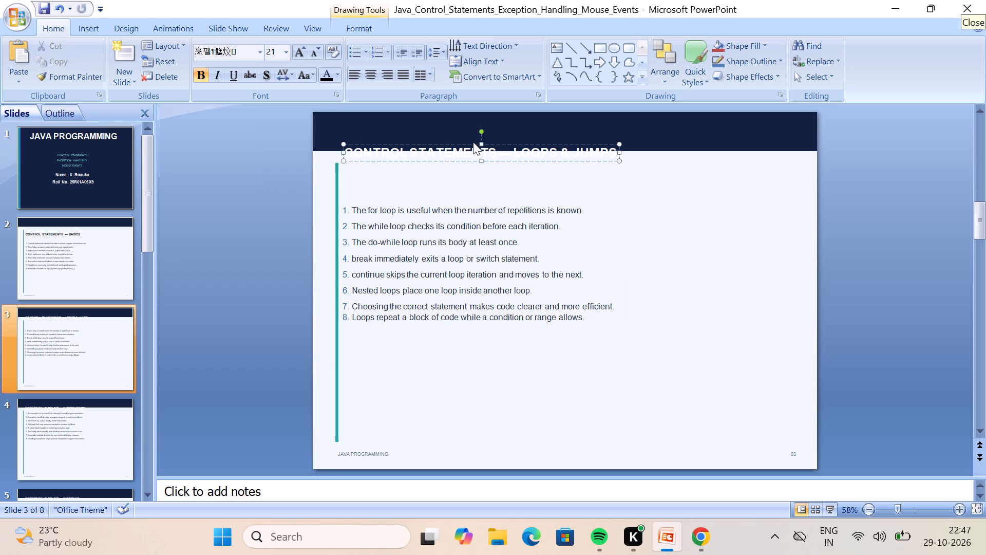
drag(470, 144, 473, 170)
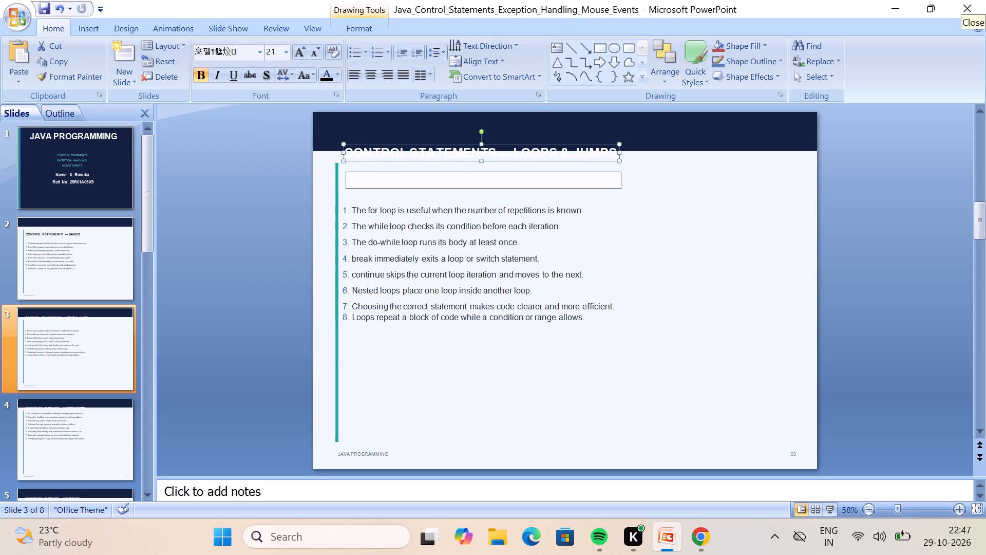
drag(473, 170, 471, 170)
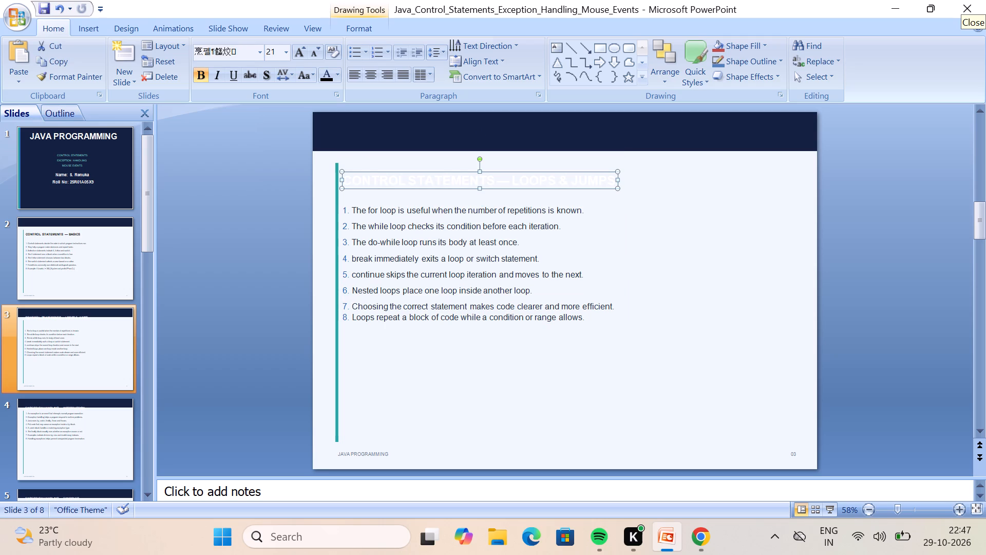
Recolour the CONTROL STATEMENTS — LOOPS & JUMPS heading black and set its font size to 24.
drag(345, 179, 672, 165)
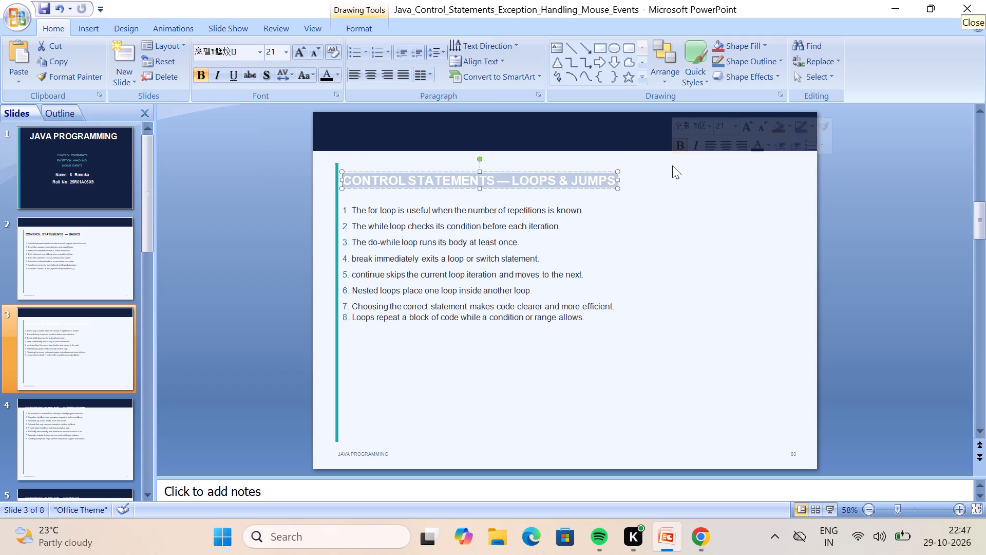
click(757, 143)
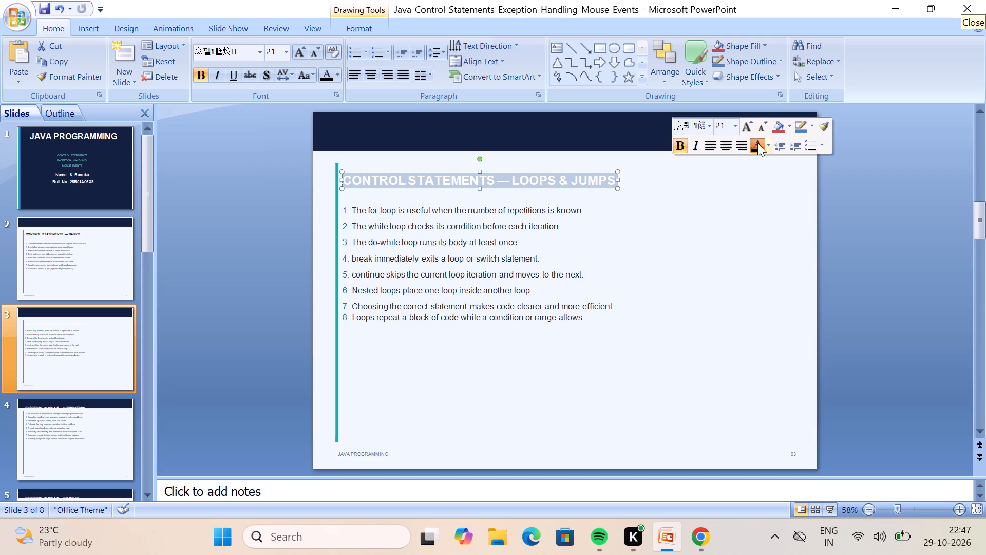
click(749, 122)
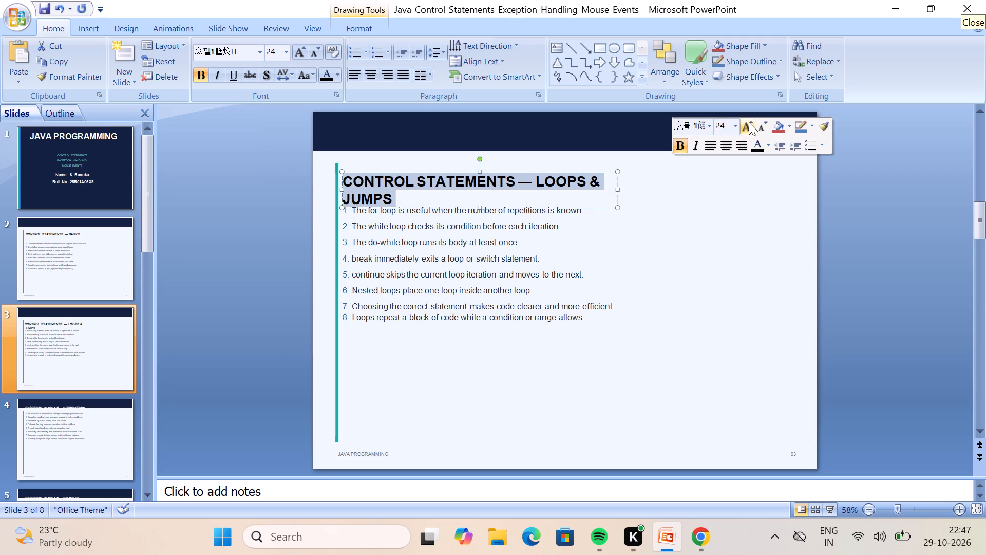
click(749, 122)
click(764, 124)
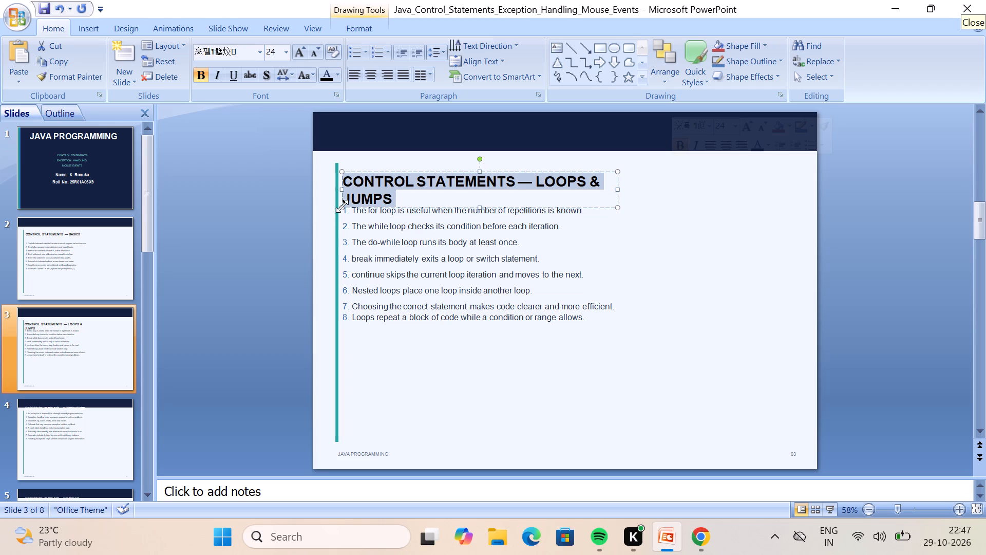
Widen the CONTROL STATEMENTS — LOOPS & JUMPS heading box to the right so the text fits on one line.
drag(342, 206, 343, 197)
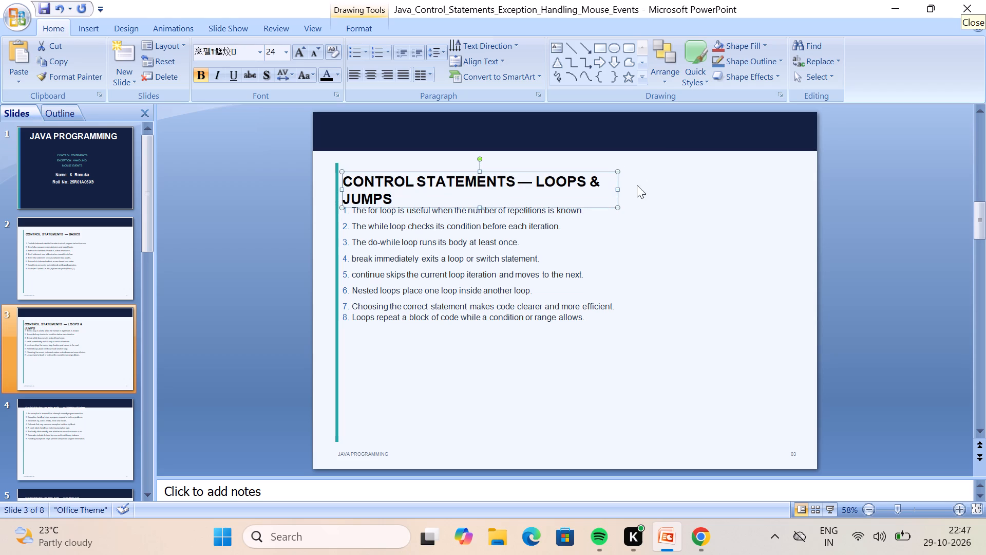
drag(616, 208, 673, 197)
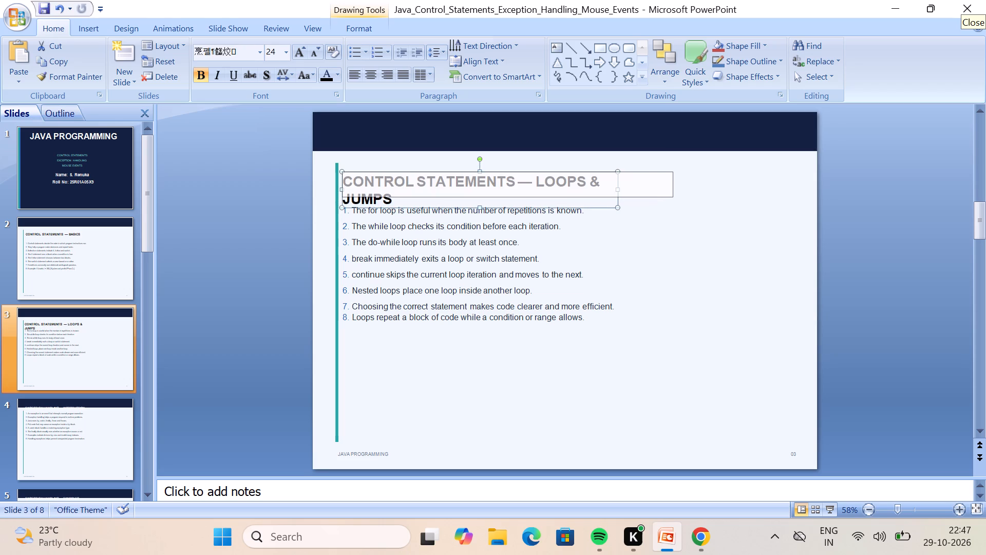
drag(673, 197, 676, 197)
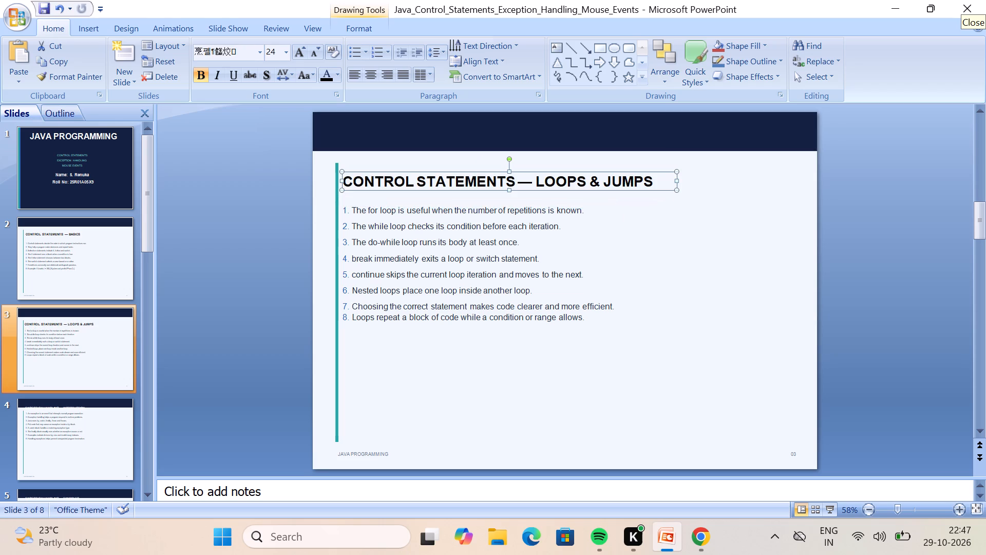
On slide 4, move the "Exception handling helps a program respond to runtime problems" item from second to fourth in the numbered list.
click(73, 455)
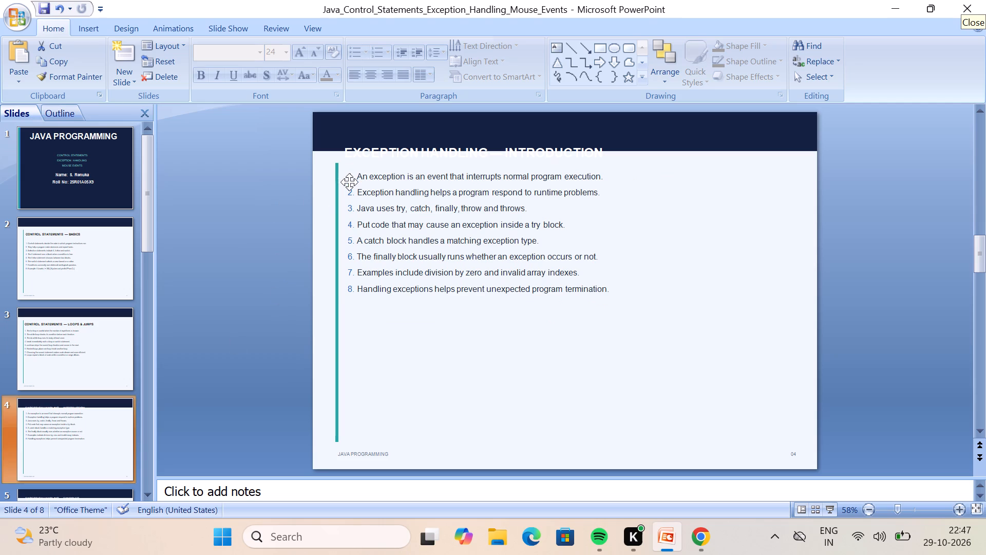
drag(349, 182, 401, 236)
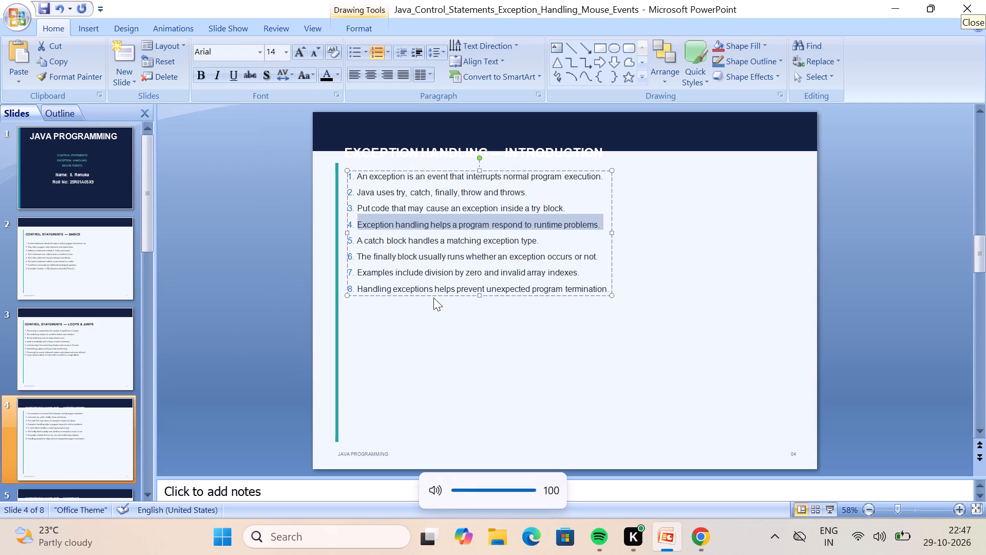
Move slide 4's numbered list down to leave space for the heading beneath the dark header band.
drag(451, 294, 462, 332)
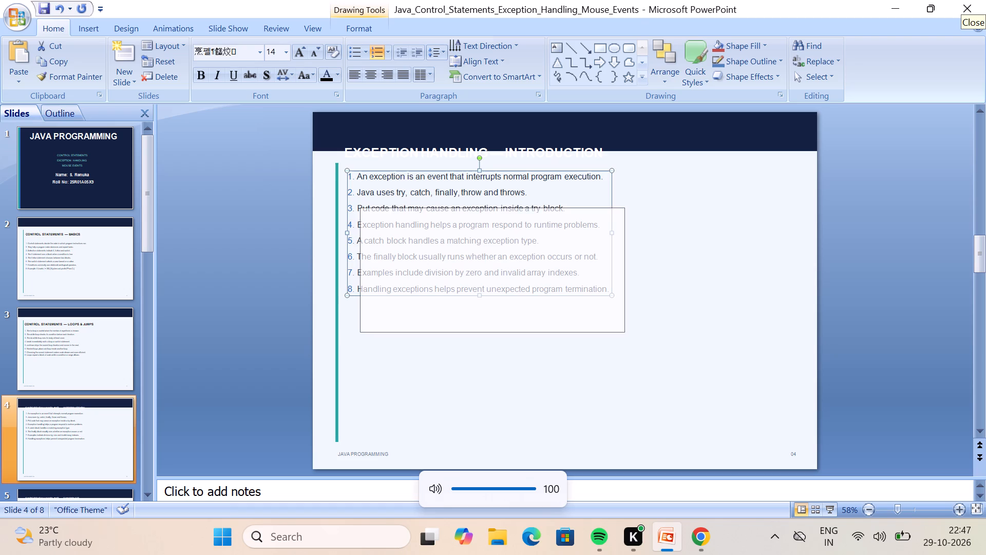
drag(462, 332, 454, 340)
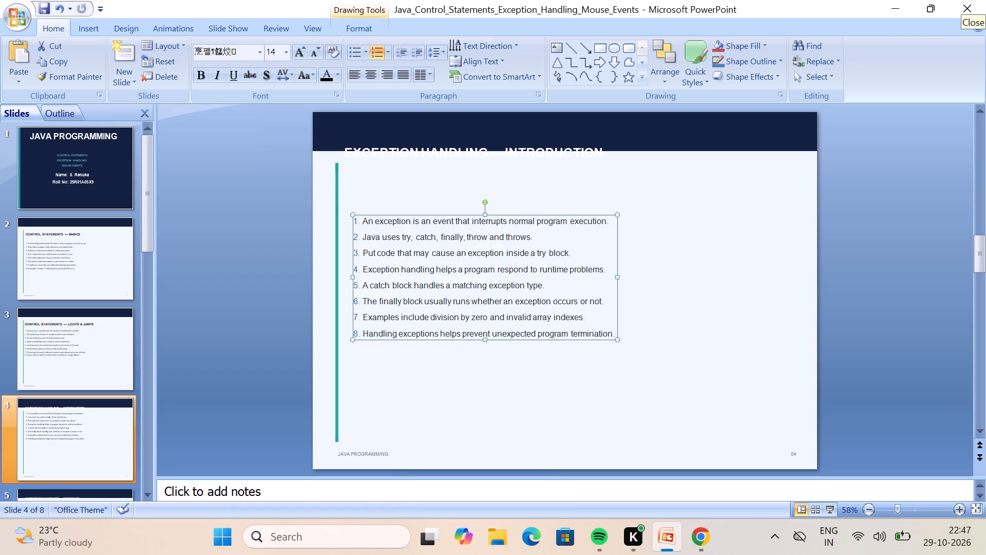
Recolour the EXCEPTION HANDLING — INTRODUCTION heading black and set its font size to 24.
drag(348, 153, 611, 137)
click(698, 117)
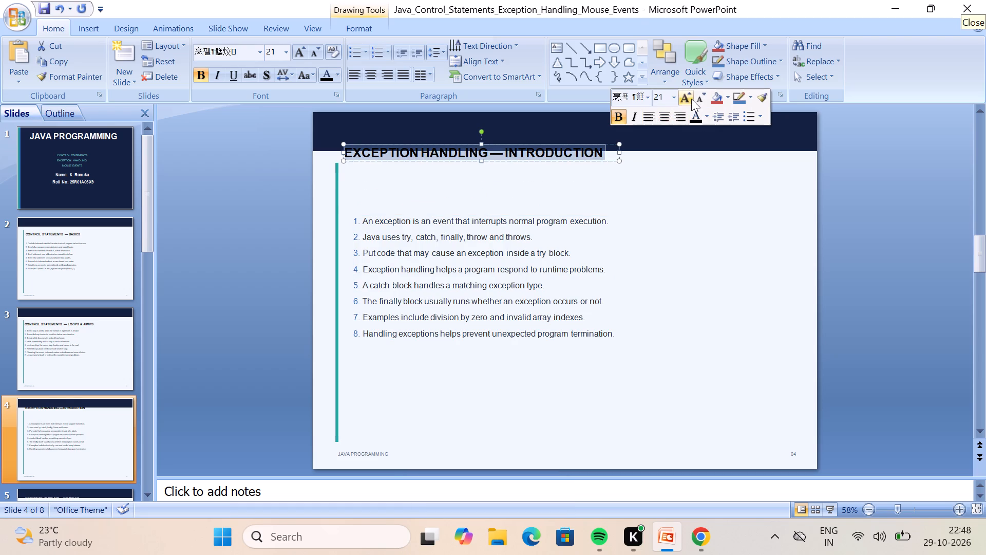
click(691, 98)
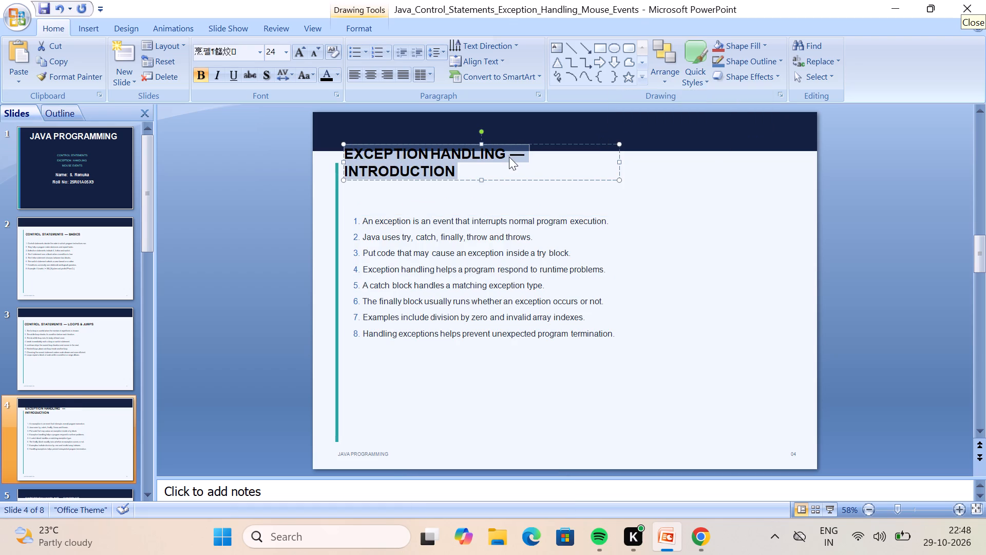
Move the EXCEPTION HANDLING — INTRODUCTION heading below the dark band and widen its box so the text fits on one line.
drag(499, 144, 504, 163)
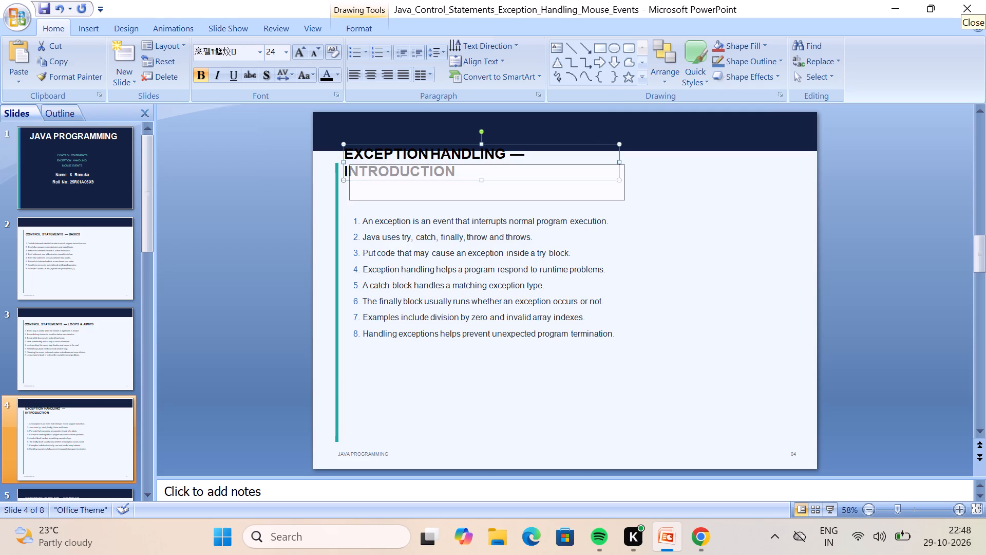
drag(504, 163, 506, 163)
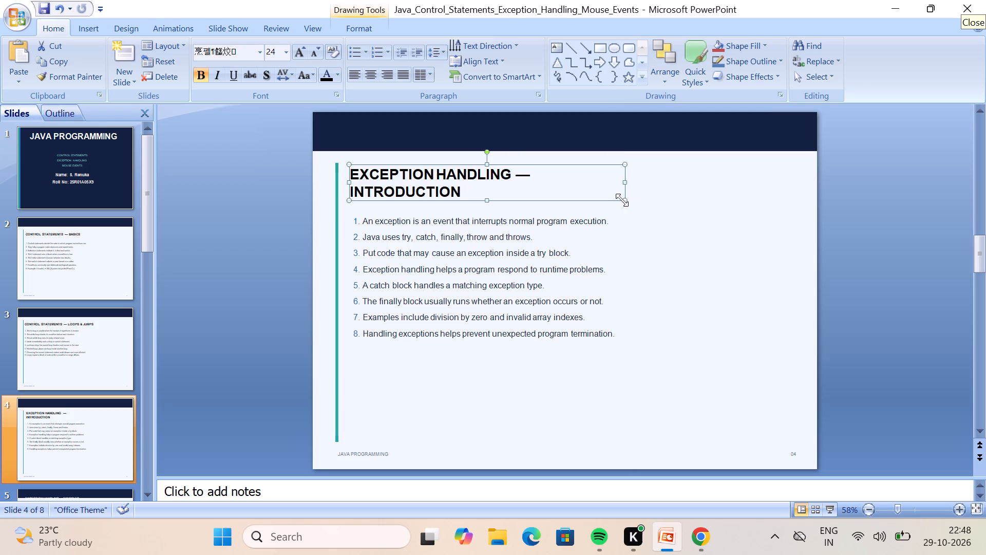
drag(622, 200, 663, 192)
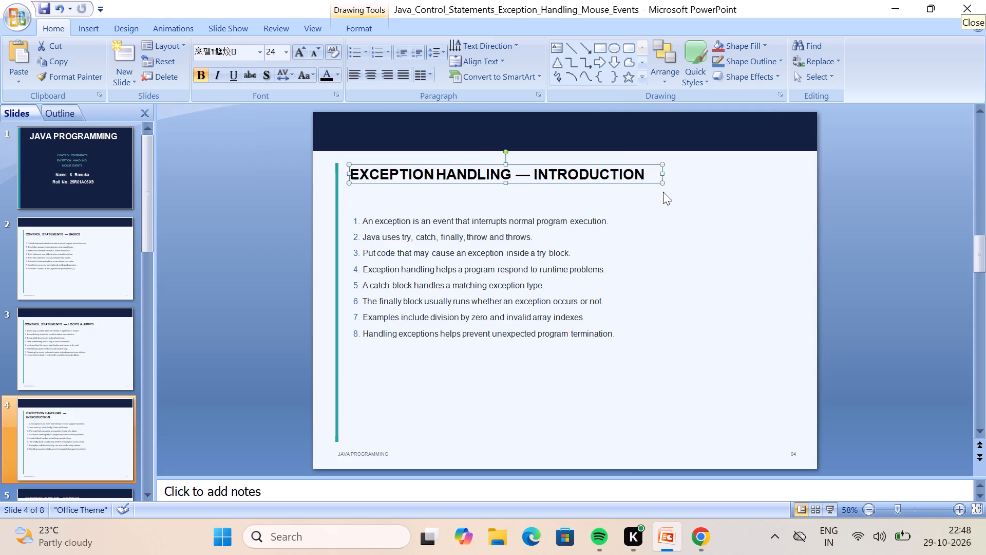
Fine-tune the EXCEPTION HANDLING — INTRODUCTION heading's position just above the numbered list, lined up with the list's left edge.
drag(461, 164, 461, 183)
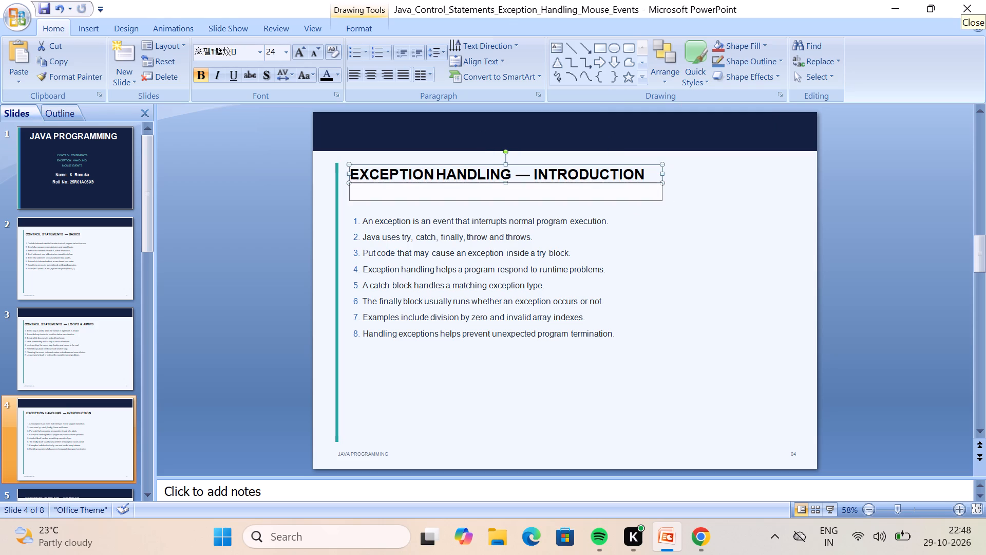
drag(461, 183, 463, 181)
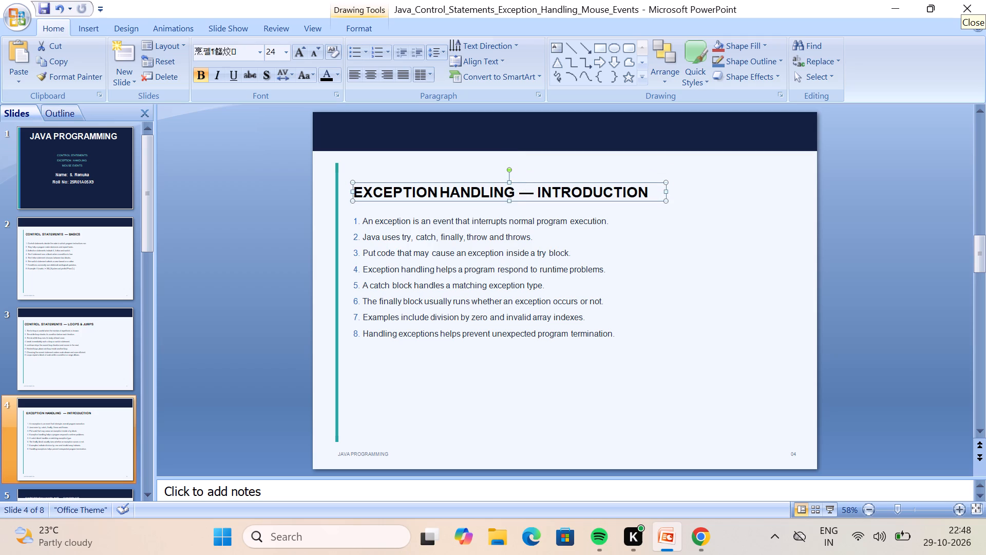
drag(510, 181, 502, 174)
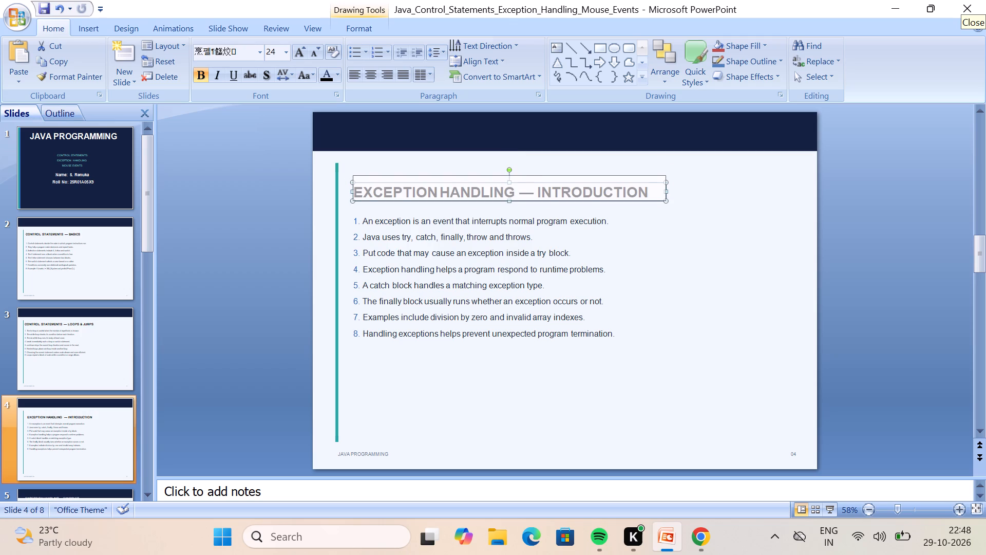
drag(502, 174, 497, 173)
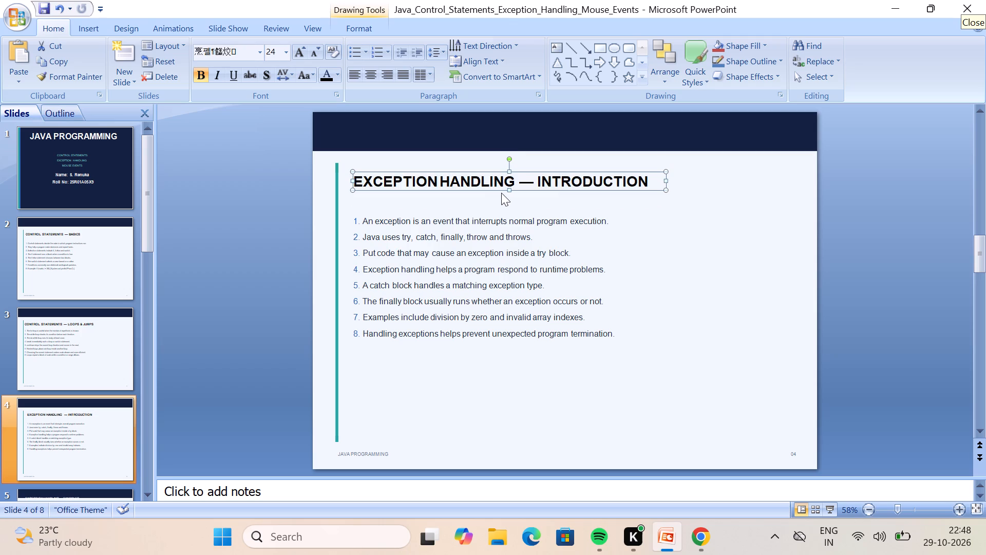
drag(508, 190, 511, 199)
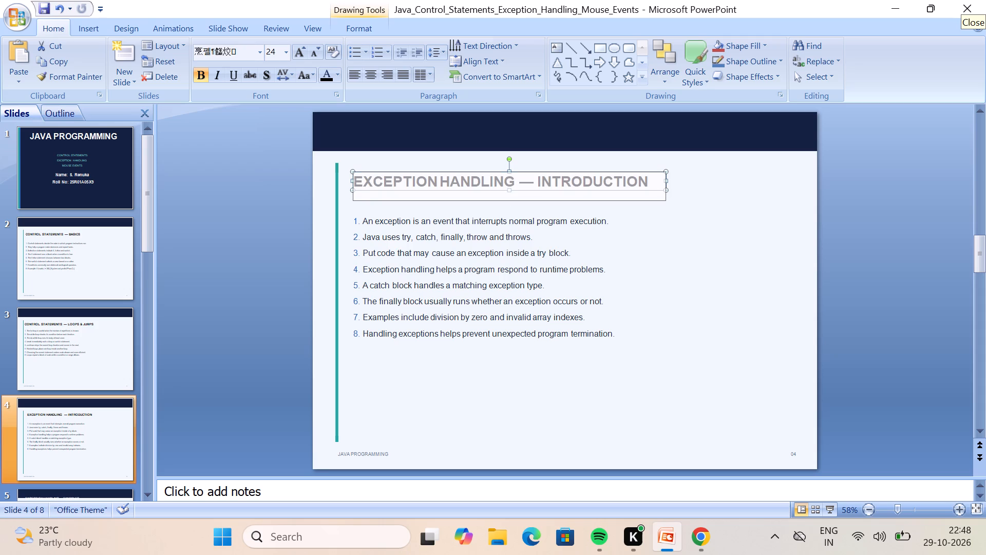
drag(511, 199, 512, 201)
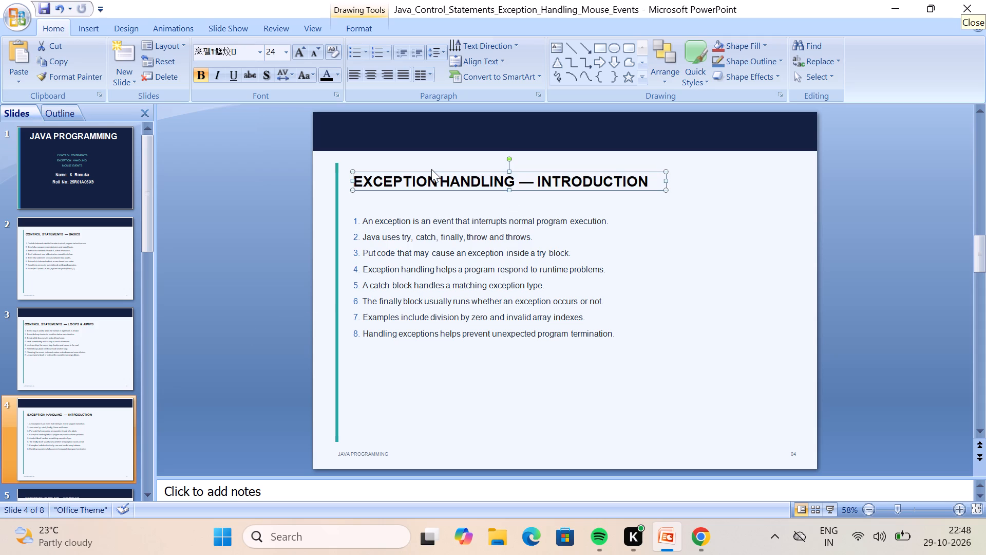
drag(423, 170, 419, 177)
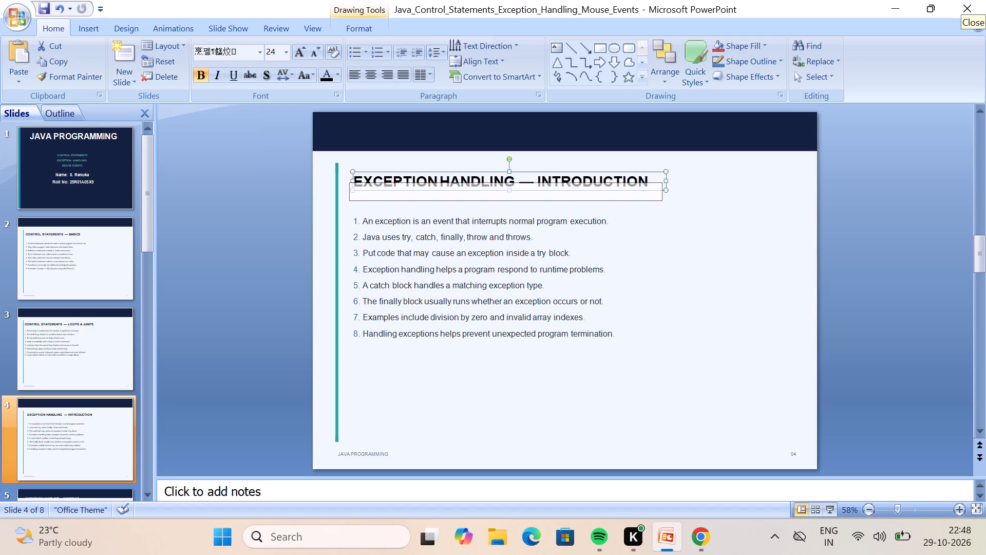
drag(419, 177, 420, 177)
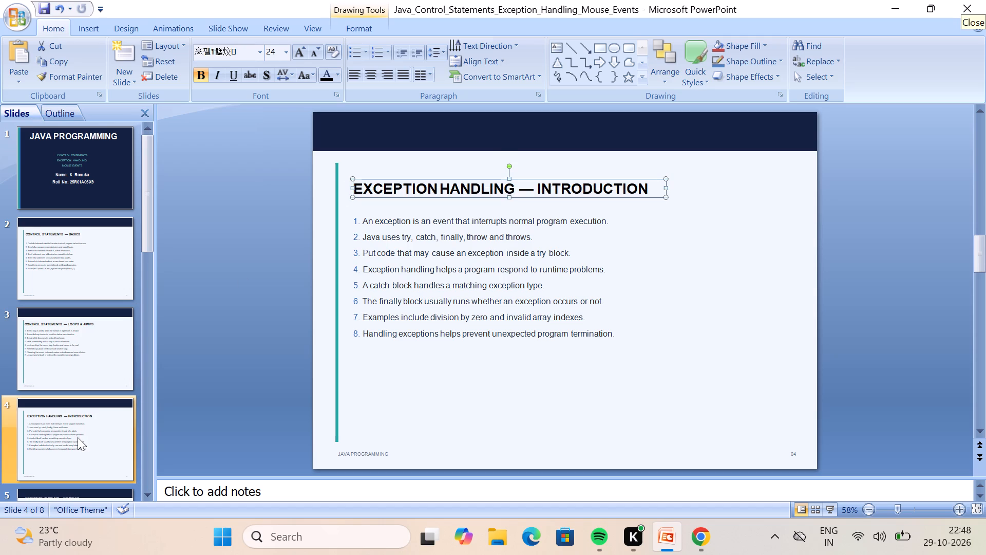
On slide 5, move the whole numbered list down to leave space for the heading beneath the dark header band.
scroll(78, 437, down, 2)
click(106, 172)
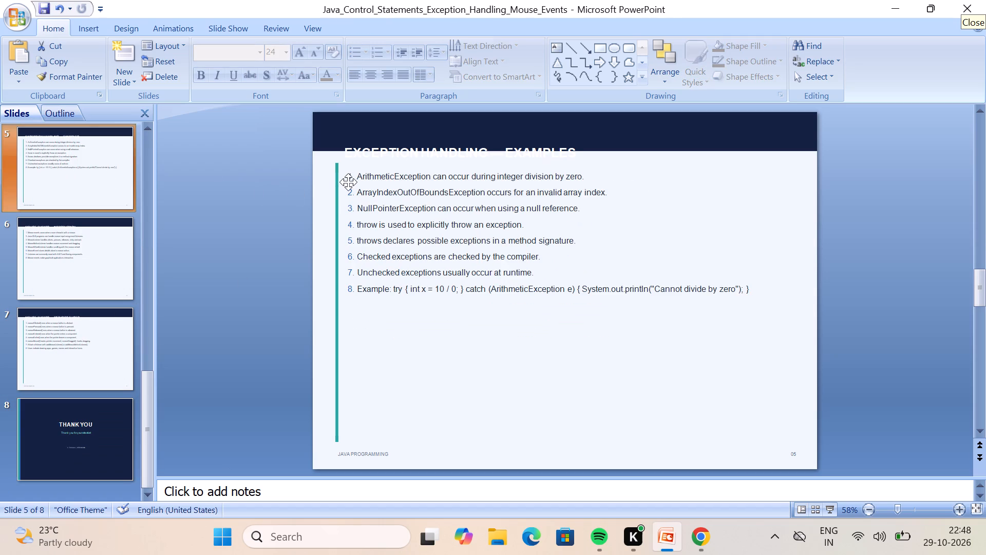
drag(350, 181, 368, 239)
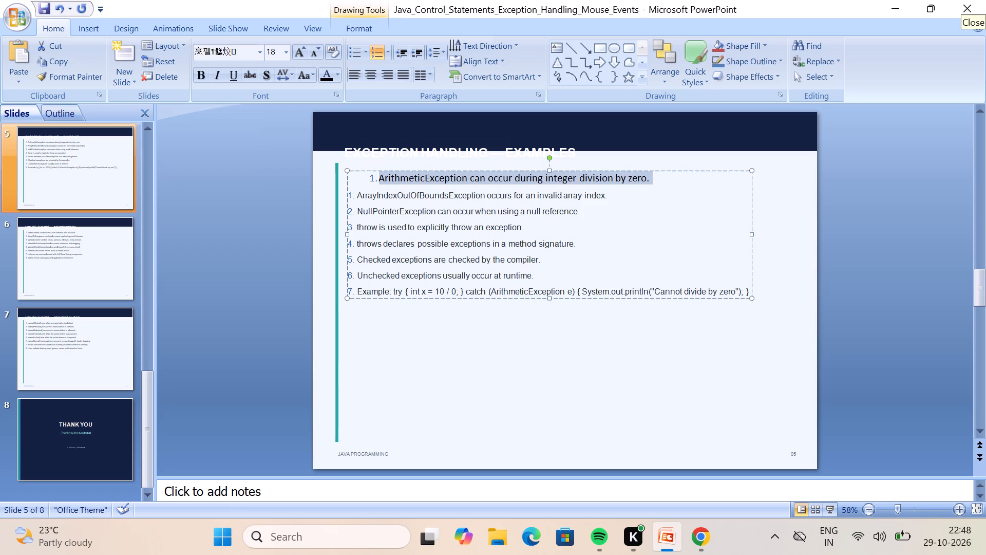
key(ctrl+z)
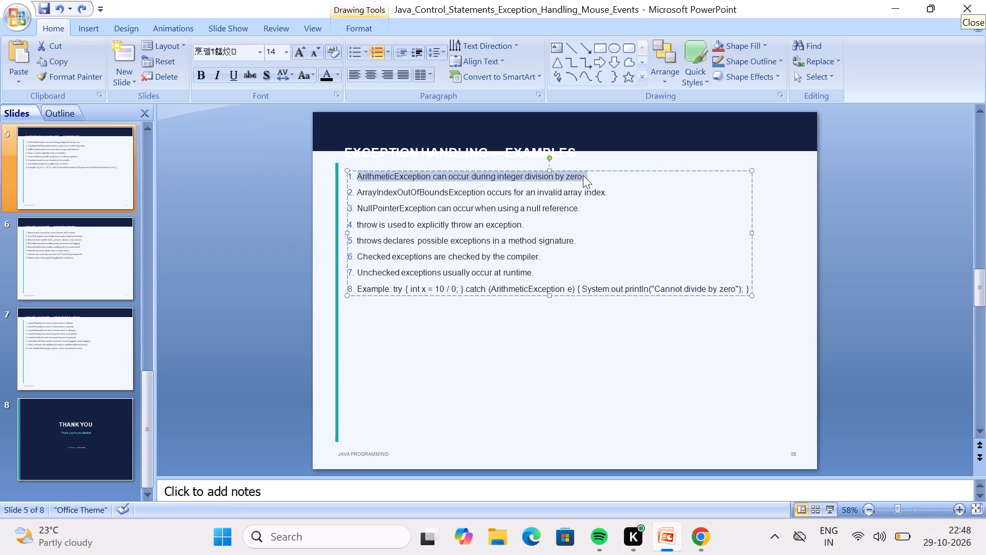
drag(614, 170, 611, 223)
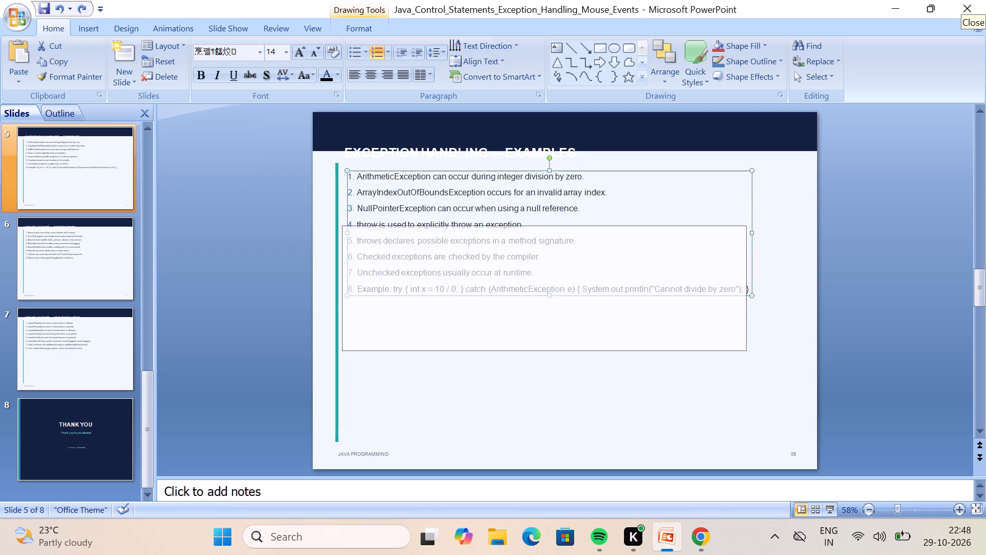
drag(611, 223, 611, 209)
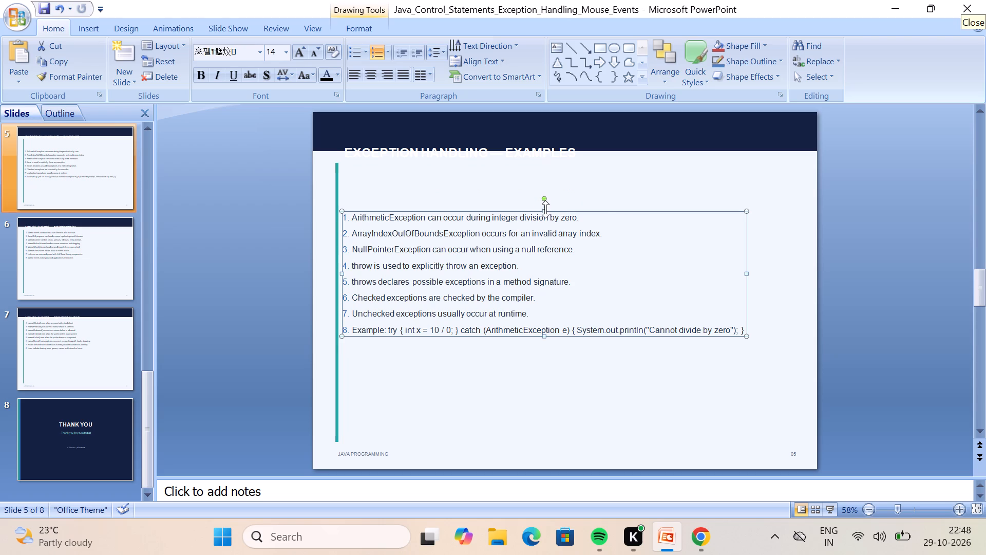
click(544, 209)
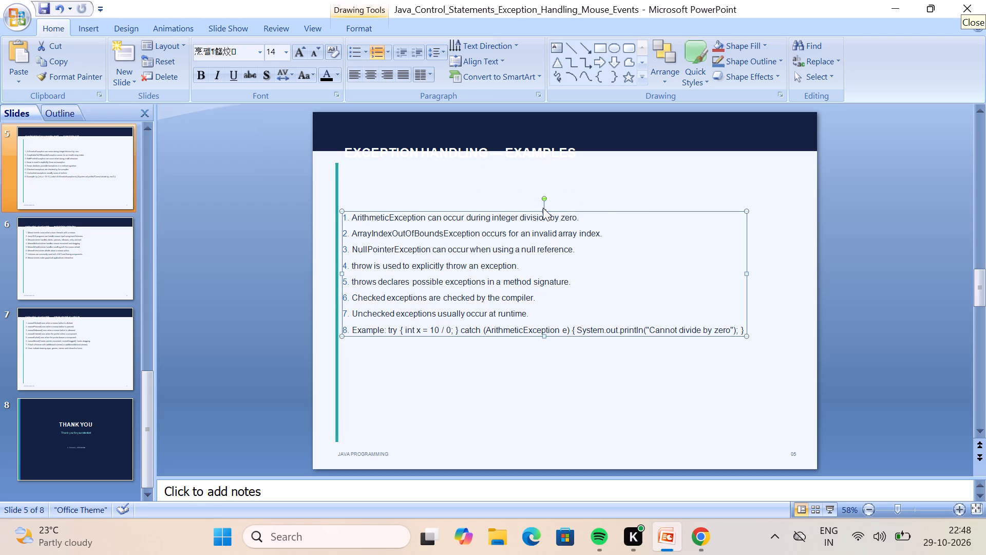
click(543, 208)
click(543, 208)
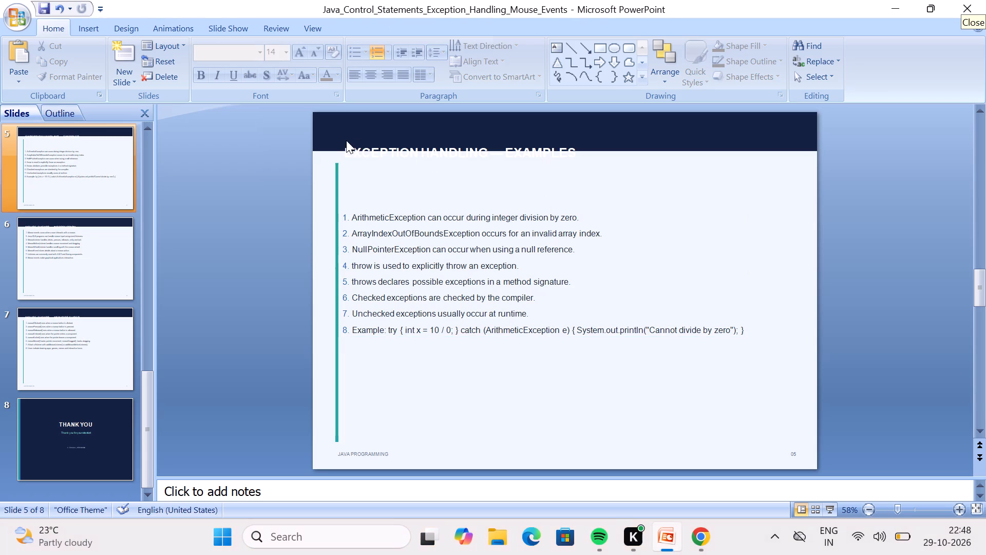
Recolour the EXCEPTION HANDLING — EXAMPLES heading black and set its font size to 24.
click(351, 153)
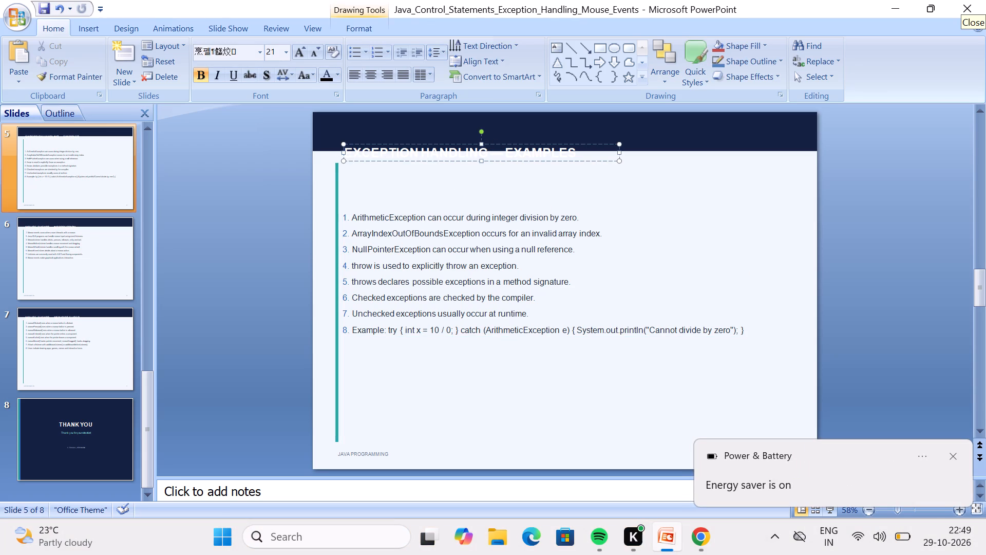
drag(348, 150, 588, 150)
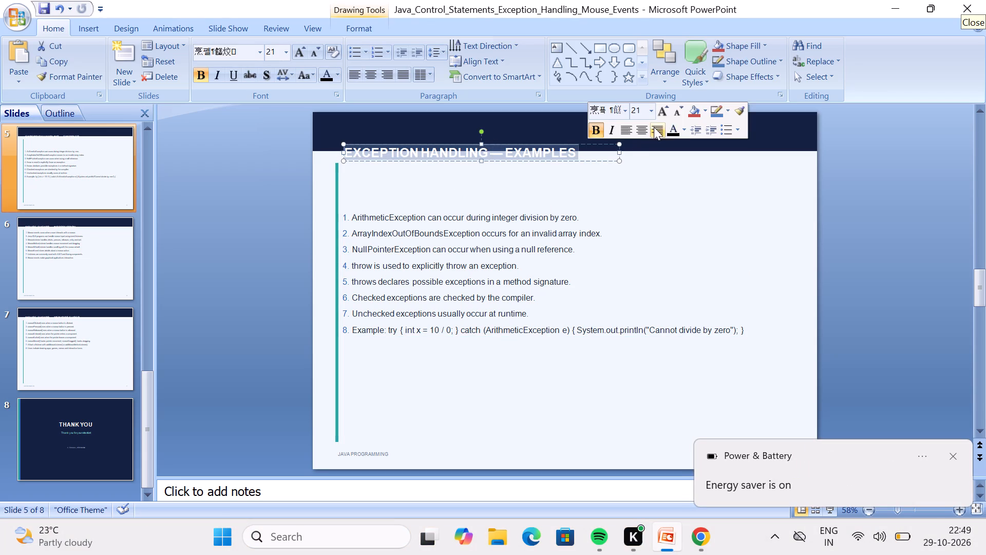
click(670, 125)
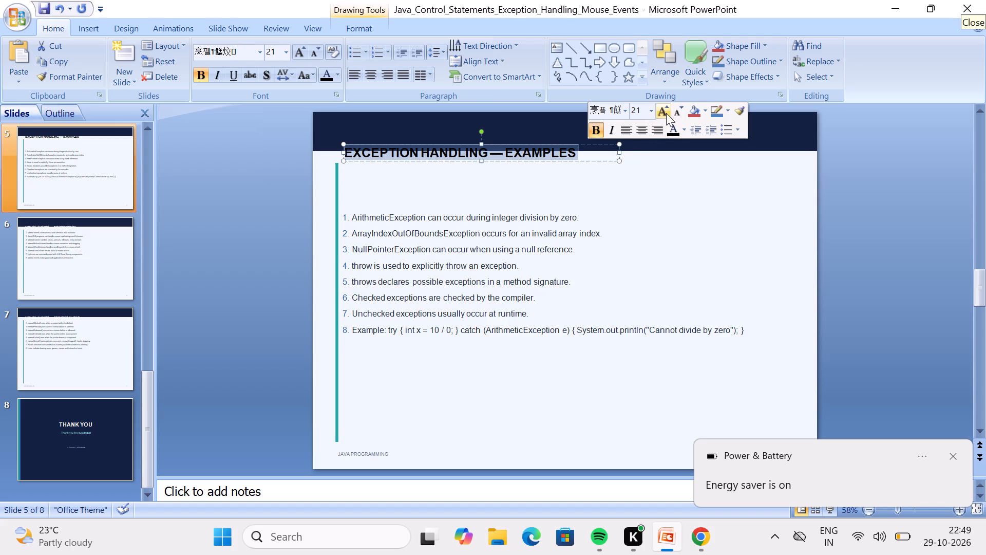
click(666, 113)
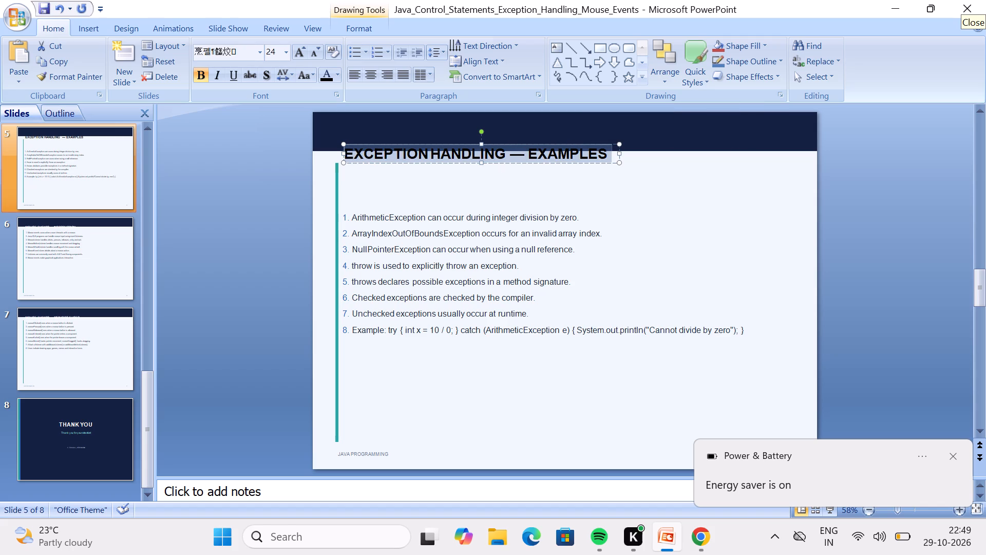
Move the EXCEPTION HANDLING — EXAMPLES heading out of the dark band to just above the numbered list.
drag(470, 143, 478, 178)
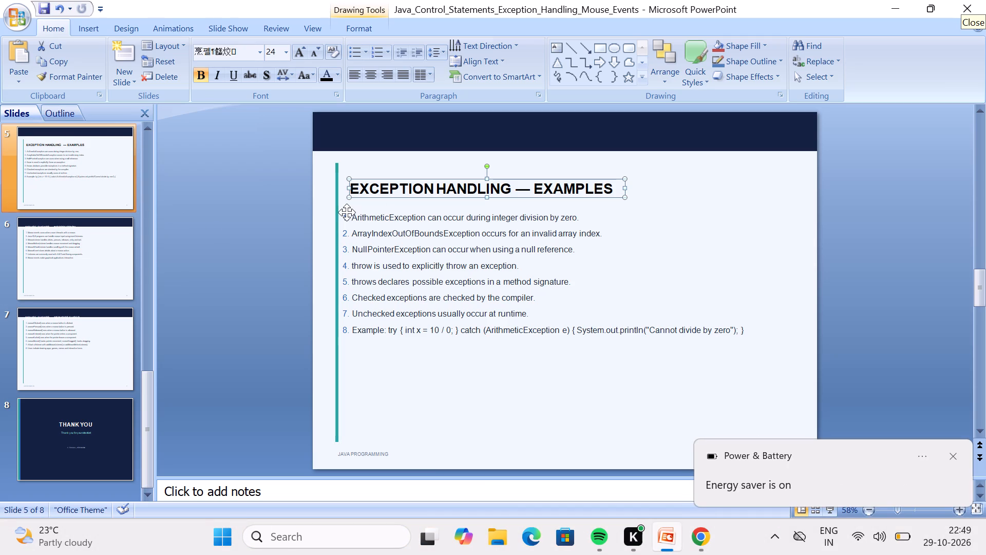
On slide 6, move the whole numbered list down to leave space for the heading beneath the dark header band.
click(104, 286)
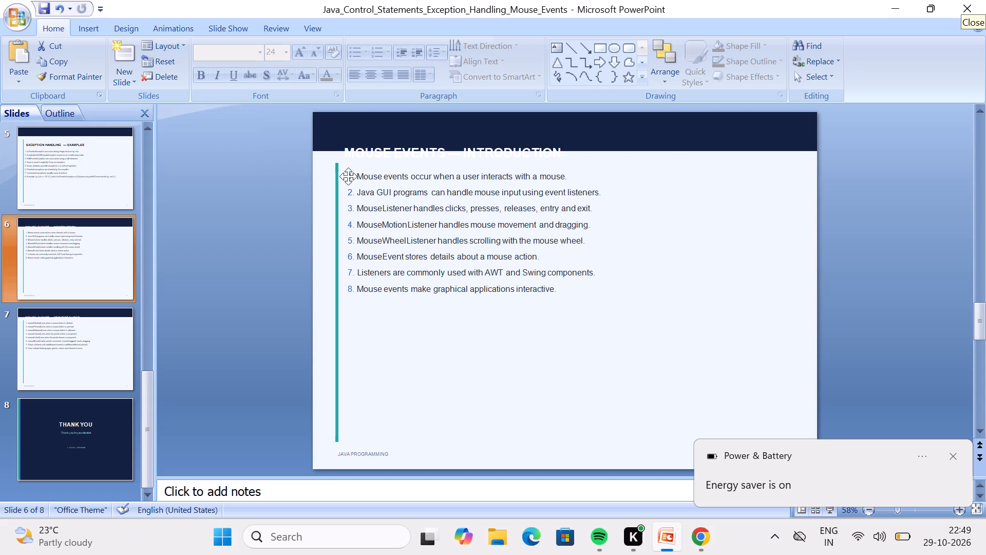
drag(348, 176, 509, 324)
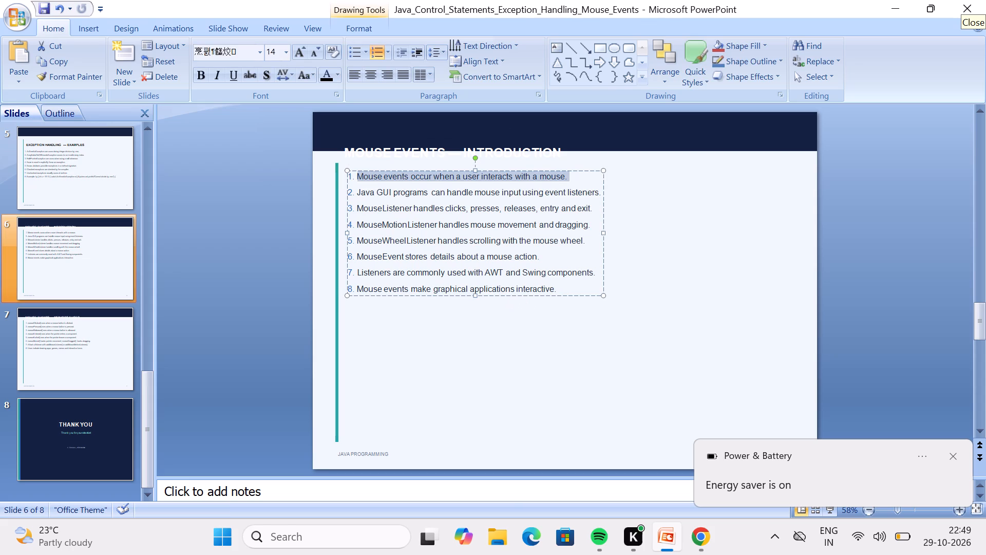
drag(494, 297, 495, 336)
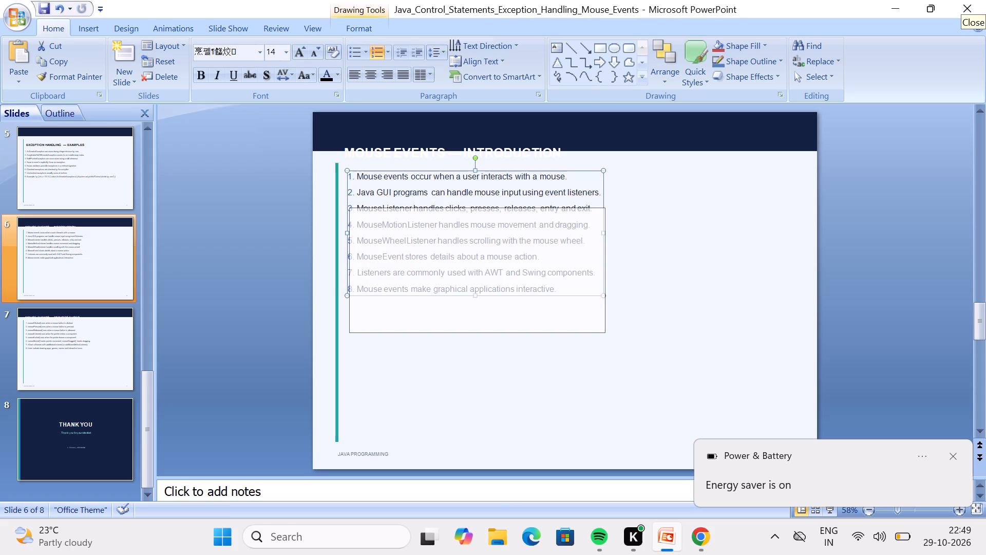
drag(495, 336, 492, 333)
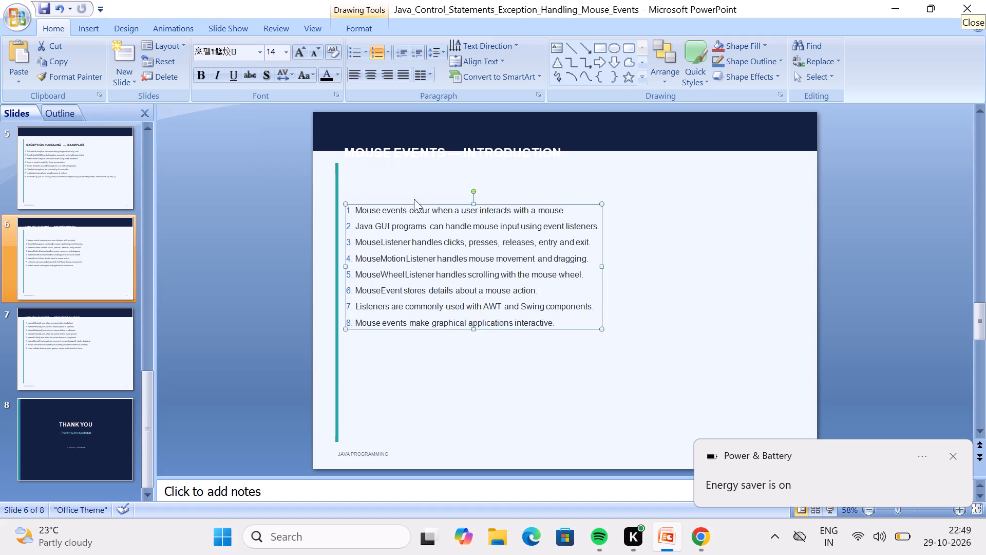
Move the MOUSE EVENTS — INTRODUCTION heading below the dark band, lining it up with the numbered list's left edge.
double_click(345, 151)
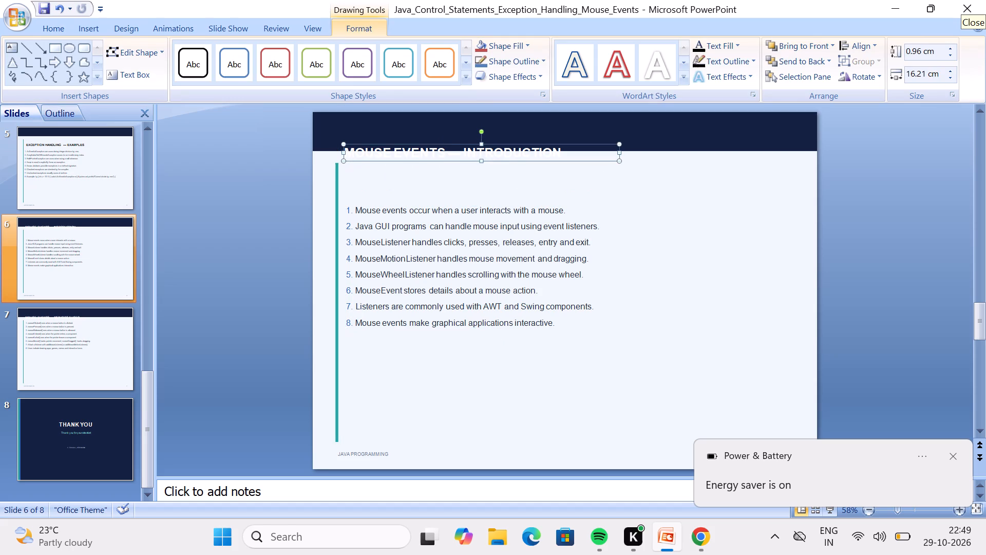
drag(463, 144, 468, 164)
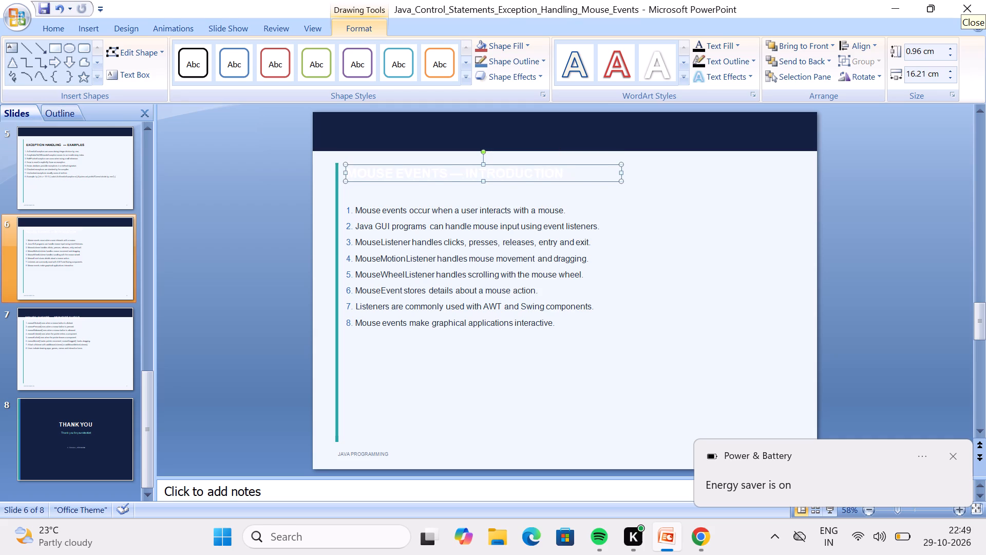
Recolour the MOUSE EVENTS — INTRODUCTION heading black and enlarge its font by one size step.
click(348, 172)
drag(348, 172, 612, 166)
click(693, 140)
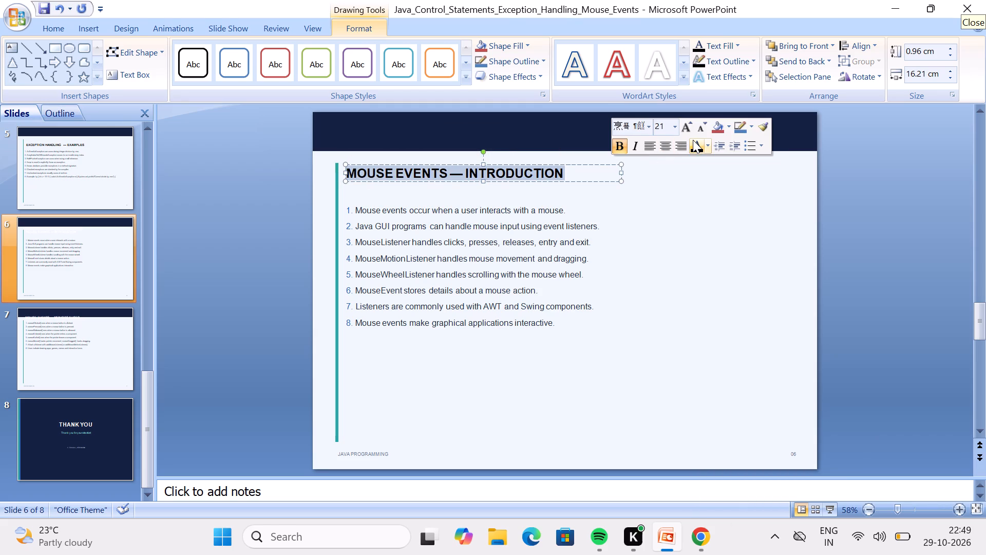
click(685, 126)
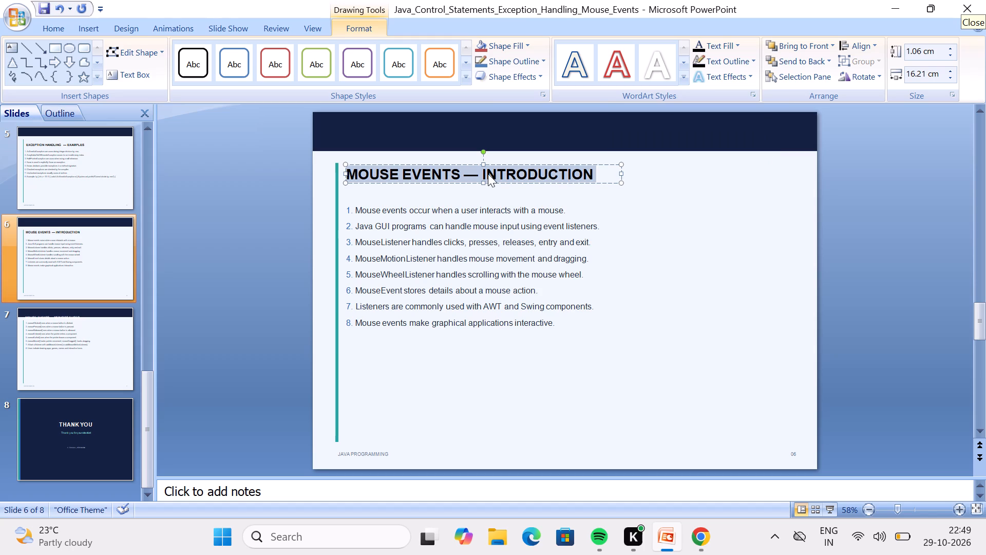
Move the MOUSE EVENTS — INTRODUCTION heading slightly down, closer to the numbered list.
drag(473, 164, 476, 177)
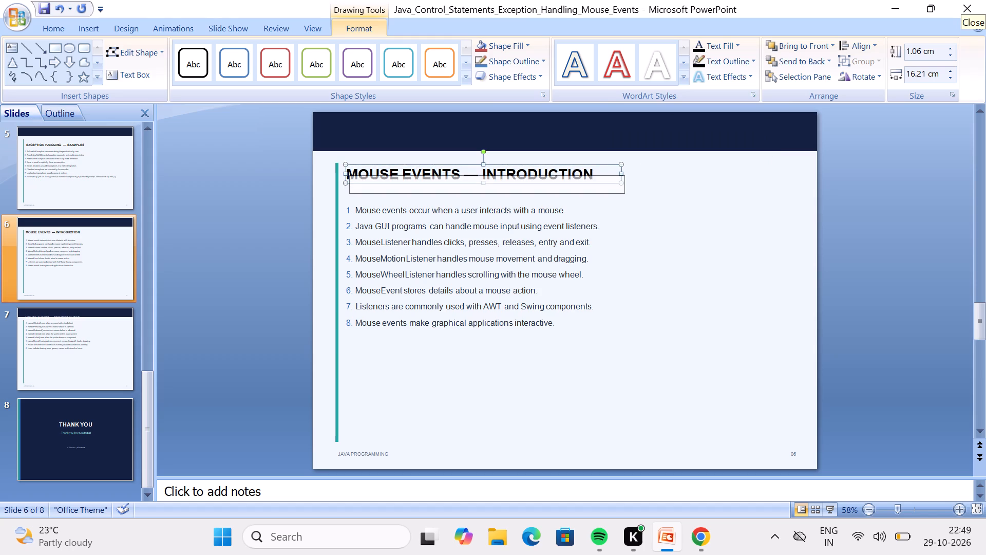
drag(476, 177, 473, 172)
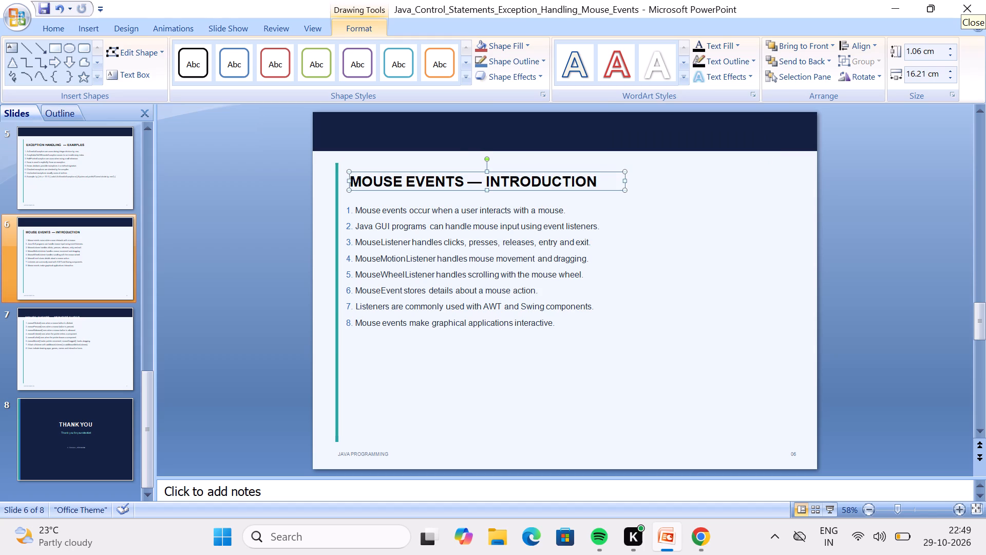
On slide 7, move the whole numbered list down to leave space for the heading beneath the dark header band.
click(105, 339)
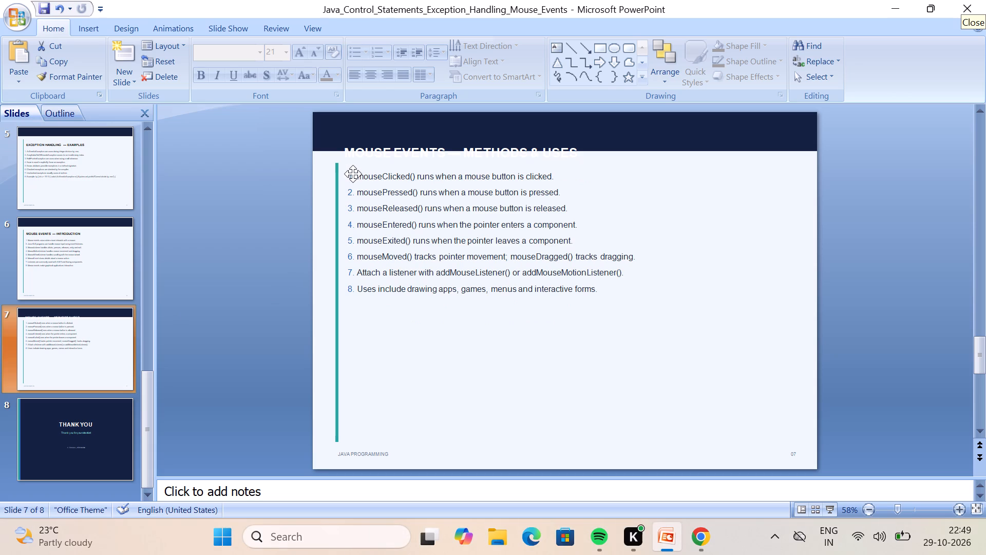
click(353, 174)
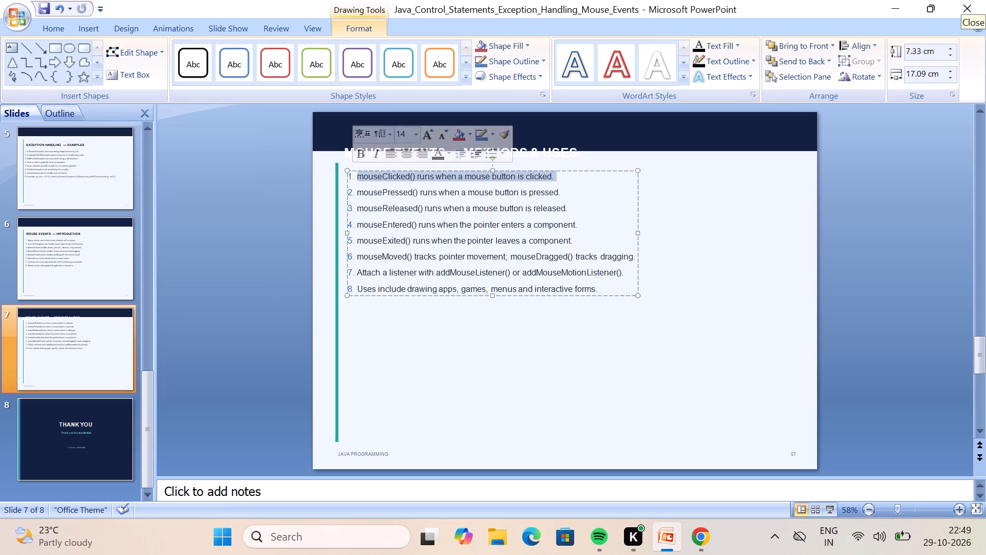
drag(450, 172, 449, 193)
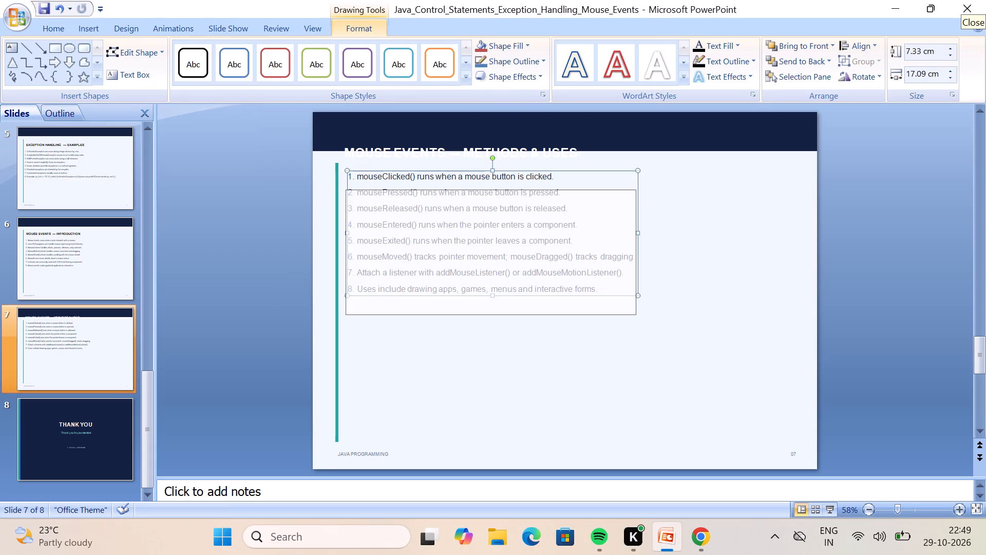
drag(449, 193, 449, 200)
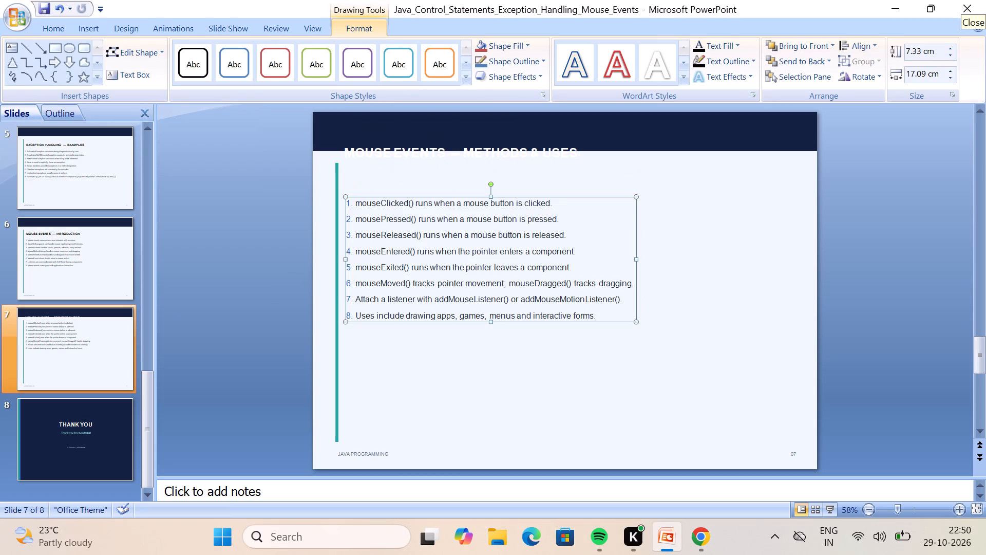
Enlarge the MOUSE EVENTS — METHODS & USES heading text to 24 pt and recolour it black.
click(347, 152)
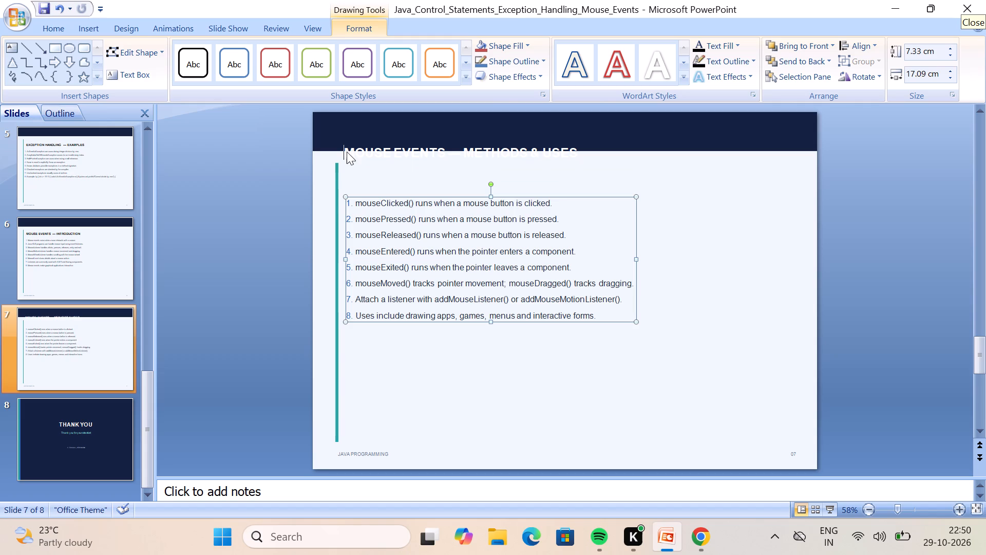
click(347, 152)
drag(347, 152, 564, 149)
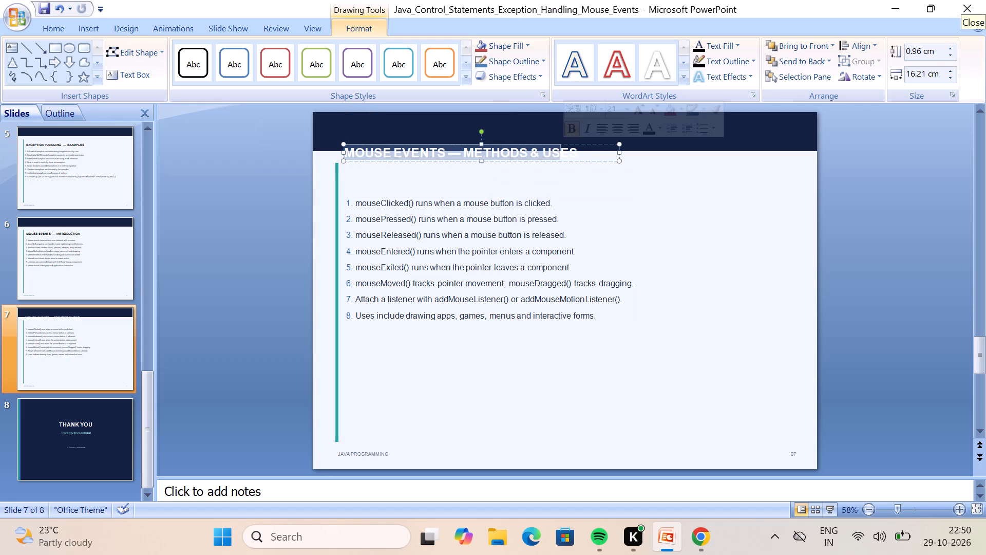
click(636, 110)
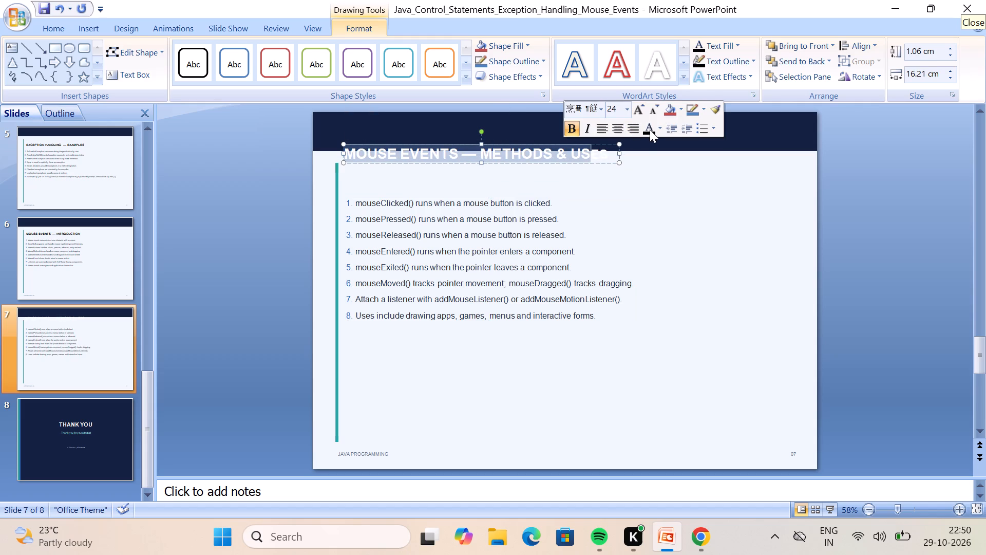
click(650, 129)
Move the MOUSE EVENTS — METHODS & USES heading below the dark band, lining it up with the numbered list's left edge.
drag(475, 143, 478, 167)
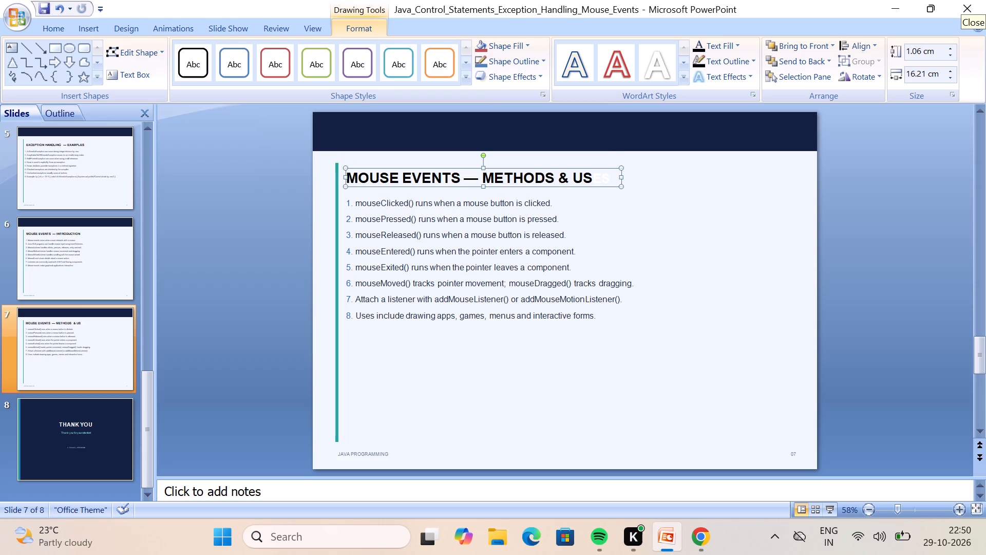
Move slide 7's numbered list slightly further down to widen the gap beneath the heading.
click(344, 205)
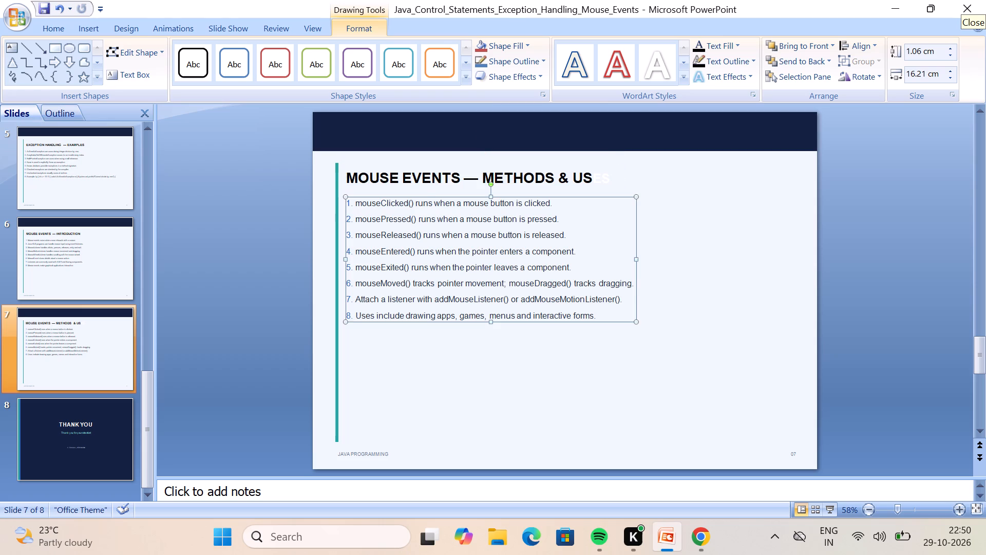
drag(412, 195, 411, 204)
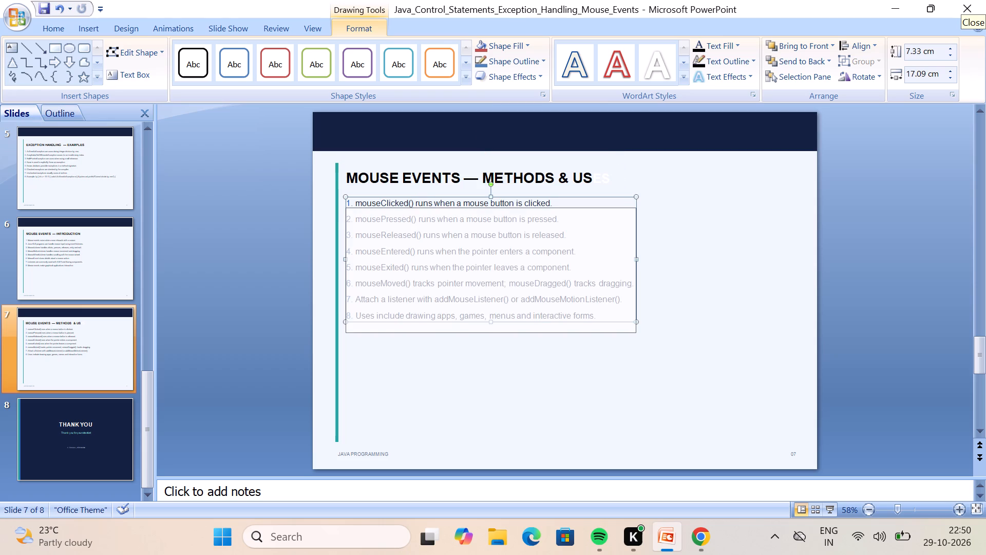
drag(411, 204, 411, 205)
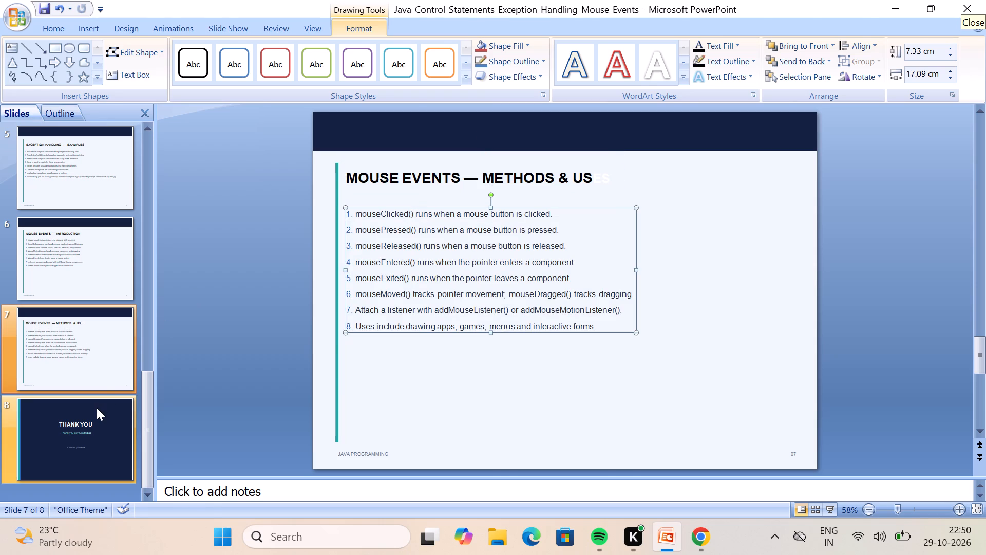
On slide 8, enlarge the THANK YOU title text to 80 pt.
click(97, 408)
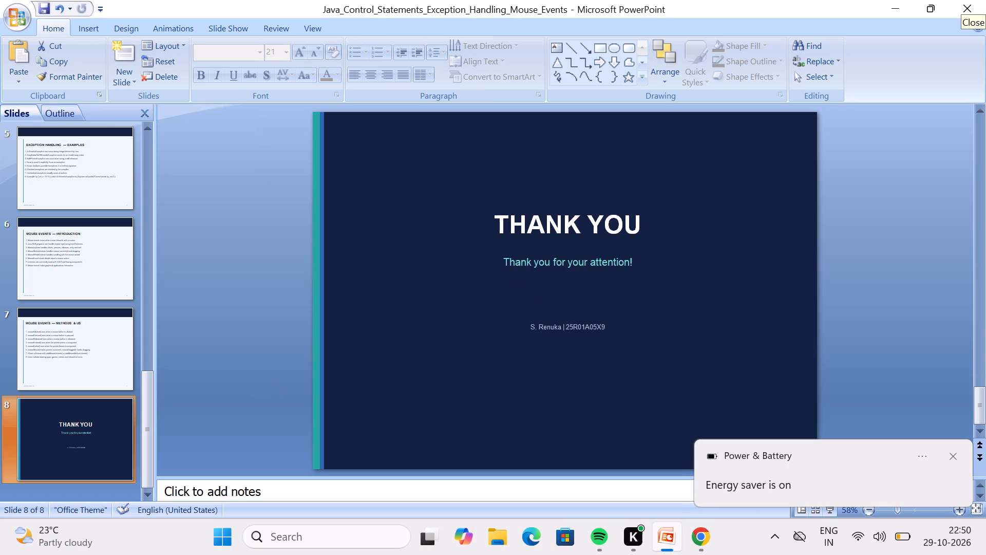
click(495, 224)
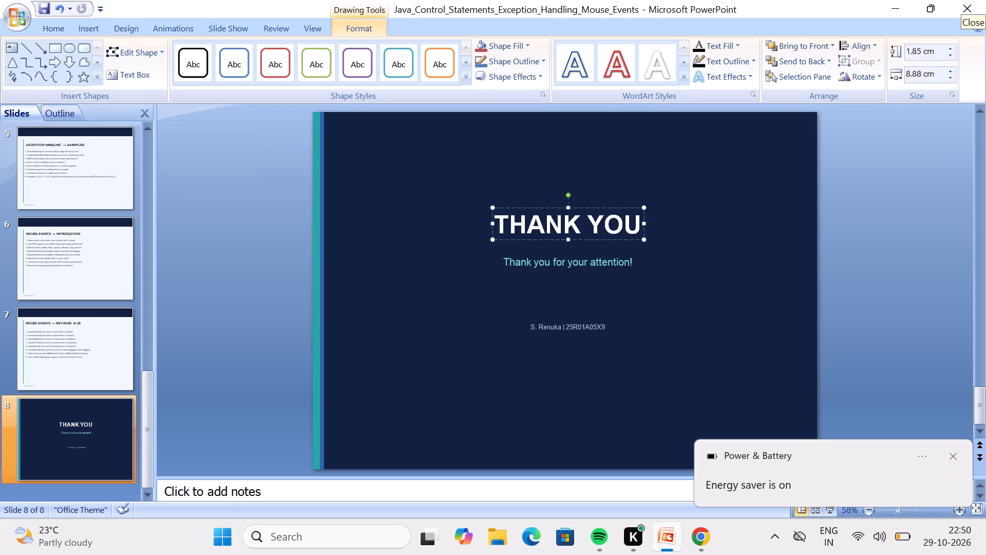
click(500, 226)
drag(500, 226, 660, 215)
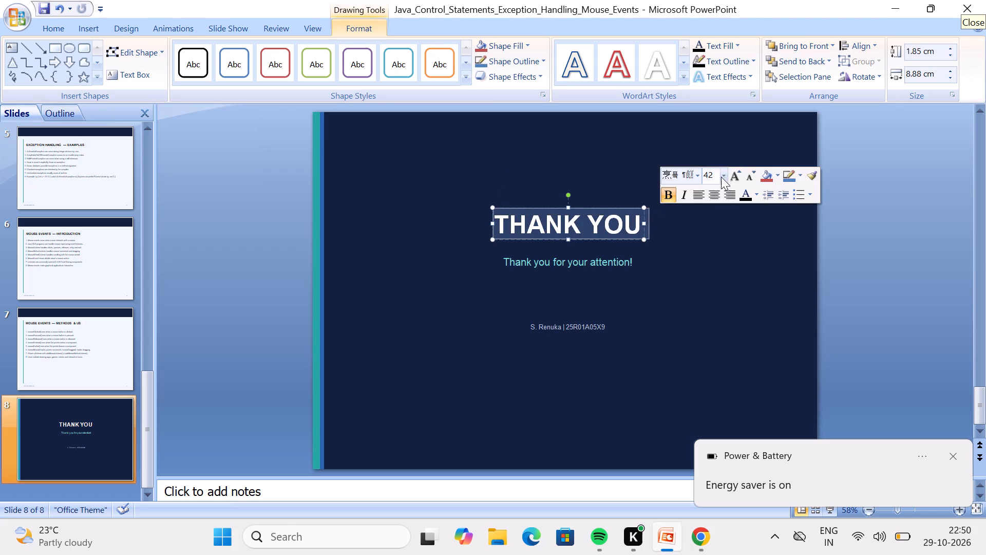
click(738, 173)
click(738, 173)
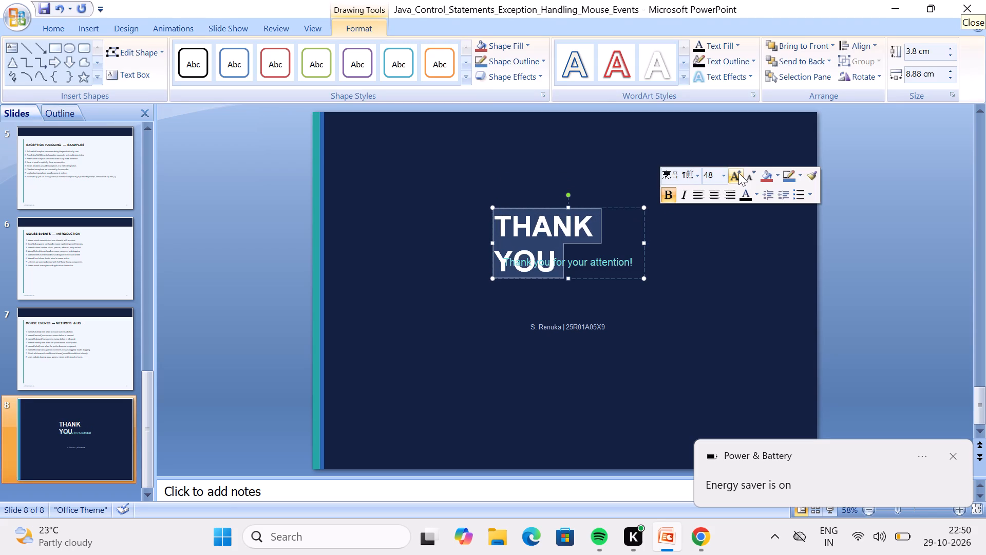
triple_click(738, 173)
click(738, 173)
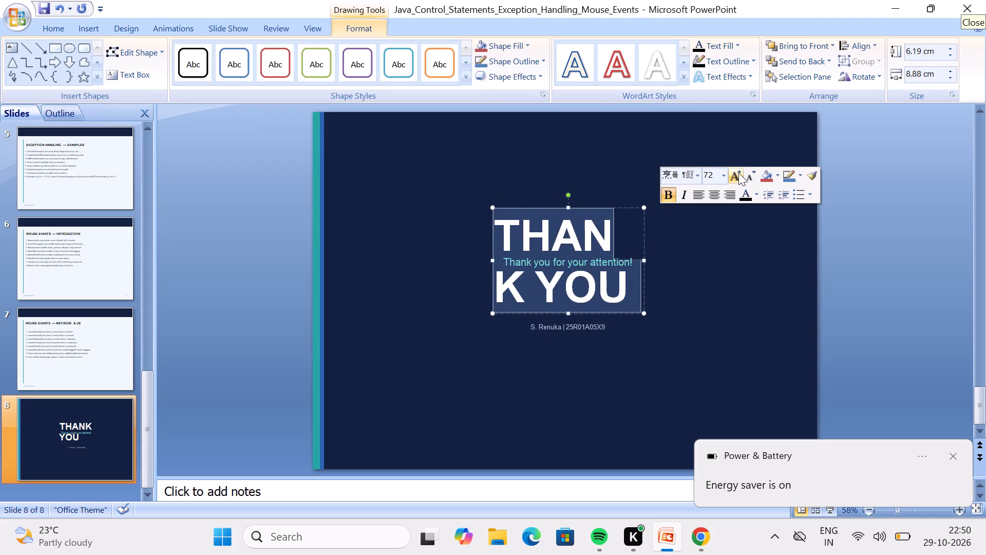
click(738, 173)
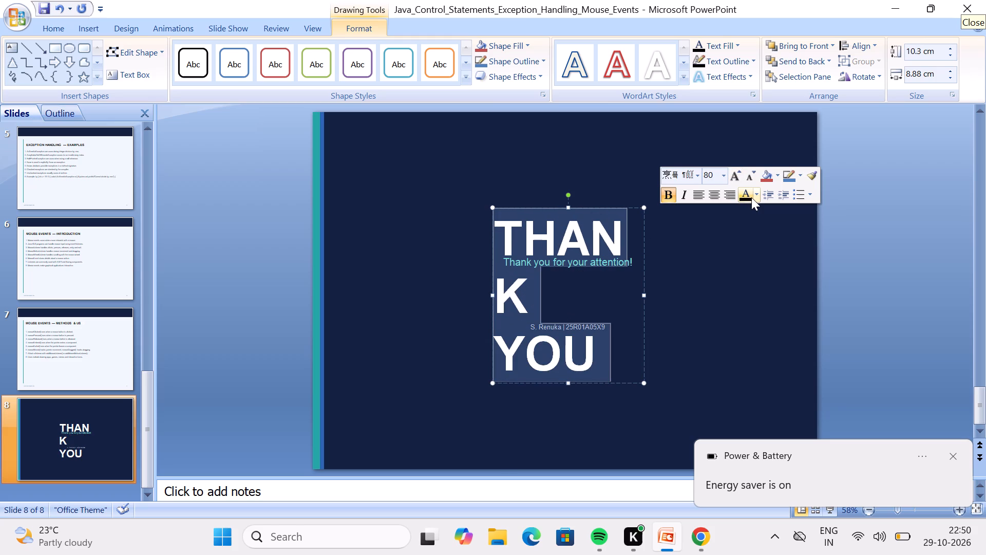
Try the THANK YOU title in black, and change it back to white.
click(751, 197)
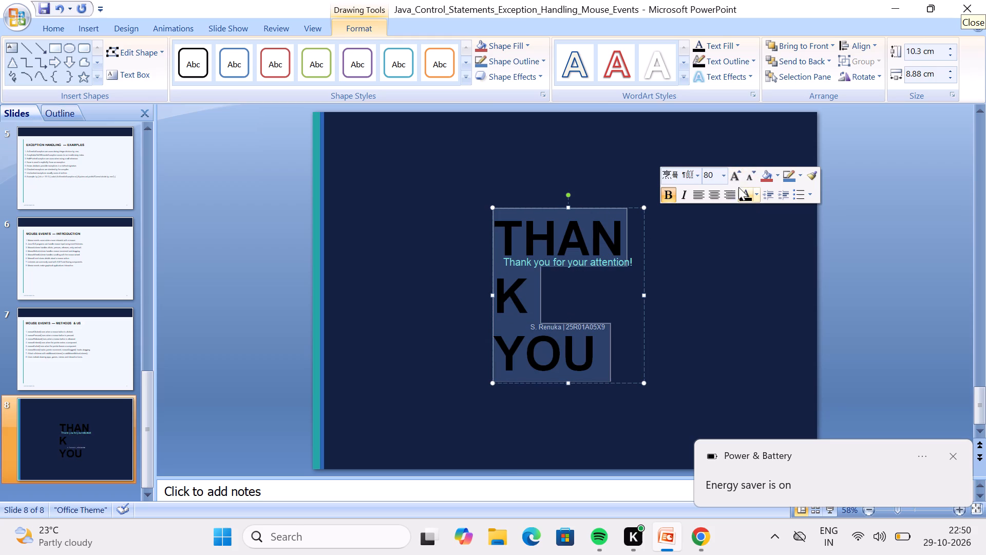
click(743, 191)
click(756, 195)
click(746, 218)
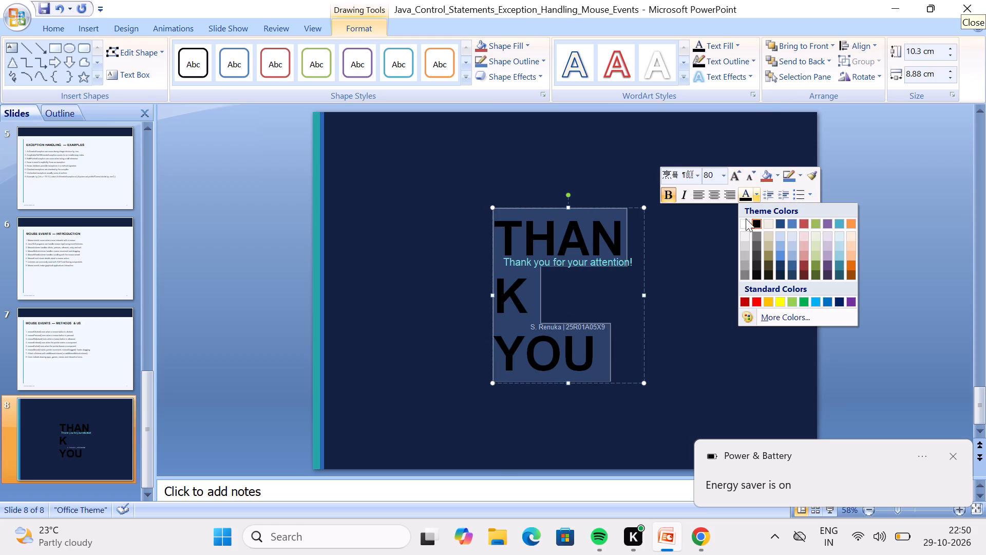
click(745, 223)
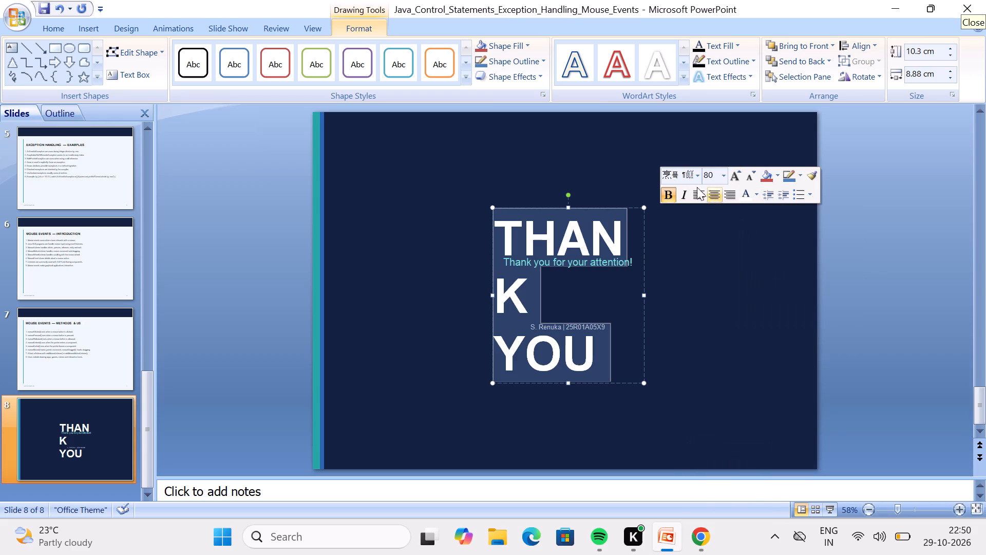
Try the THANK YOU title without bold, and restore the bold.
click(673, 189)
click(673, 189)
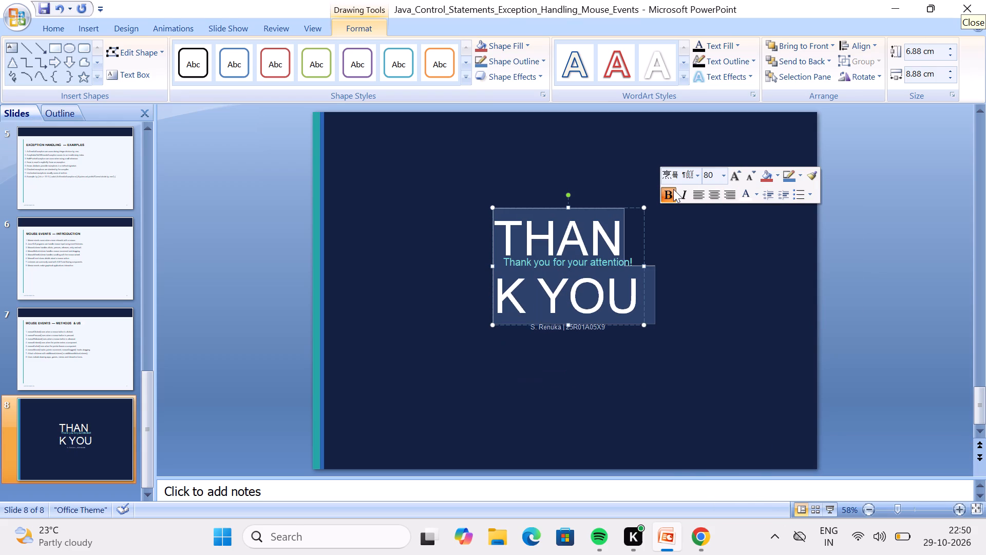
Widen the THANK YOU text box to about 16.91 cm so the title fits on one line.
drag(494, 207, 468, 190)
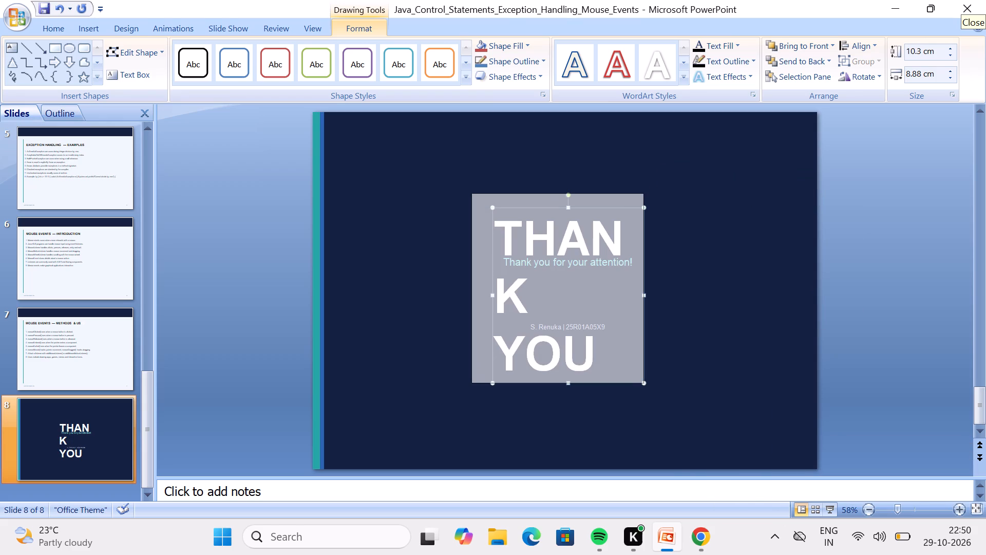
drag(468, 190, 355, 131)
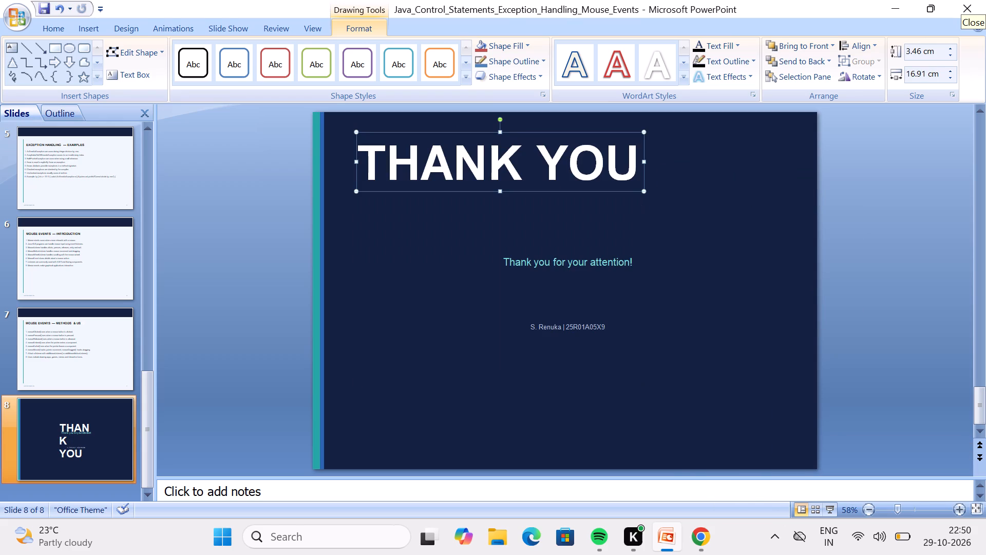
Move the THANK YOU title to the horizontal centre of the slide, just above the subtitle.
drag(490, 130, 542, 165)
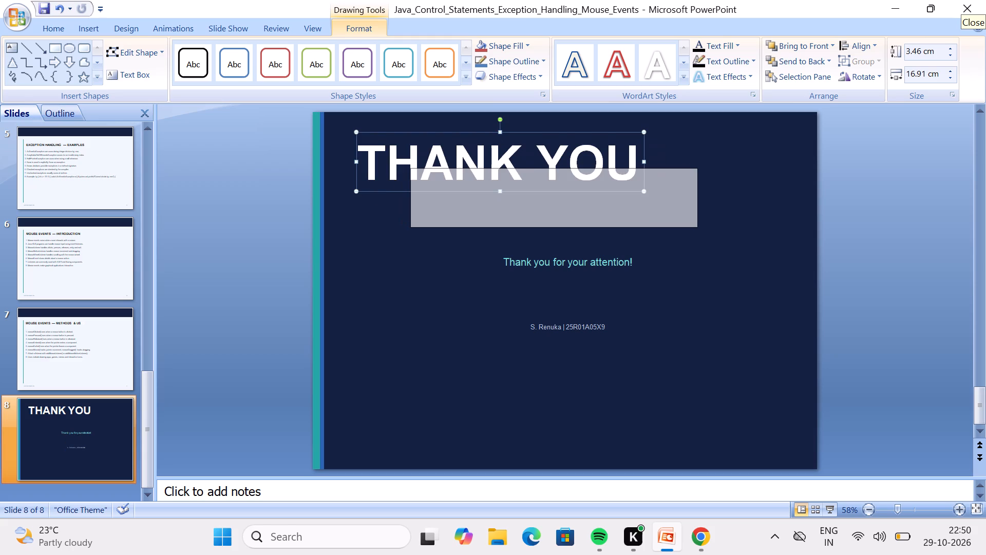
drag(542, 165, 554, 173)
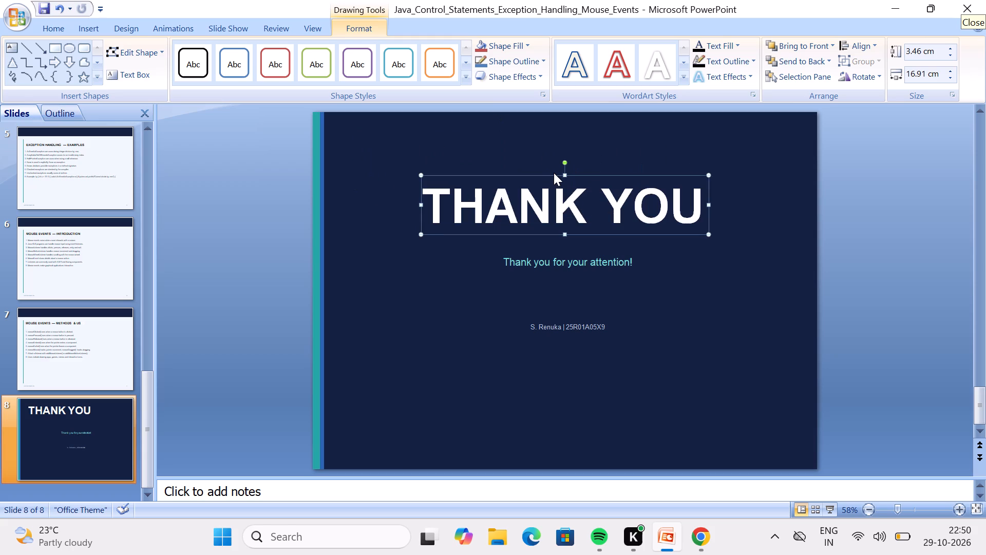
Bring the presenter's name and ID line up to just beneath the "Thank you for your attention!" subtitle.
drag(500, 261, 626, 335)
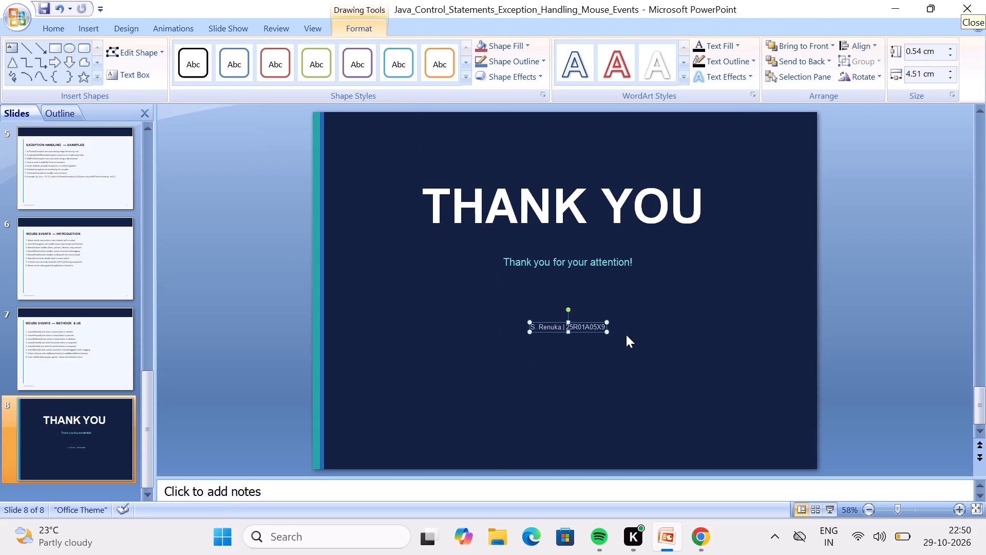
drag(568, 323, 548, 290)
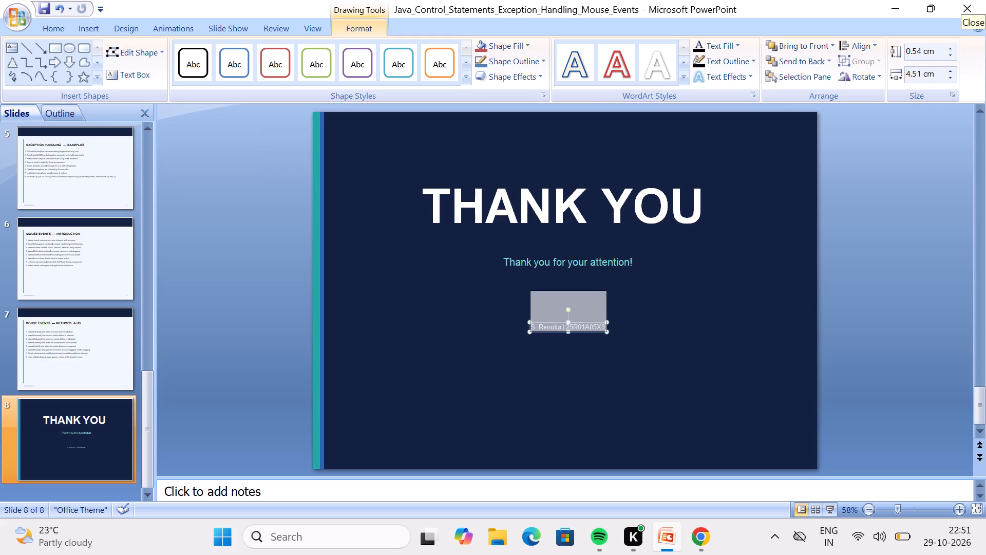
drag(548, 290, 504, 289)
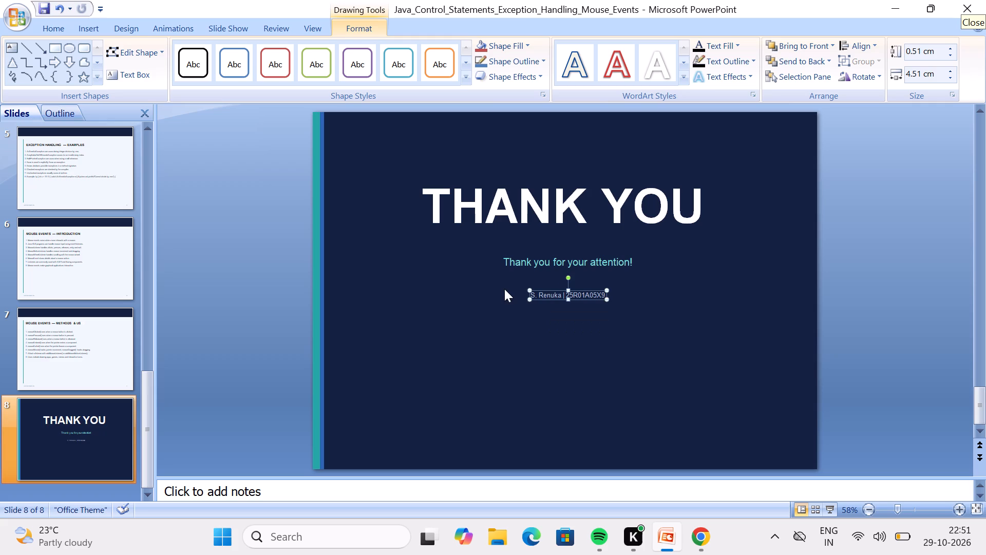
Delete the presenter's name and ID text beneath the subtitle on slide 8.
drag(534, 296, 604, 296)
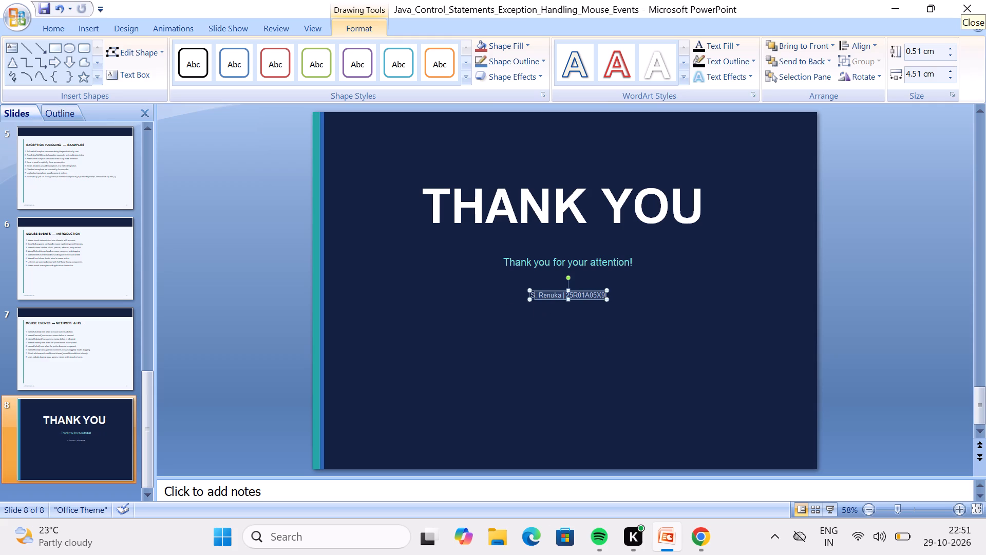
drag(604, 296, 623, 294)
key(BackSpace)
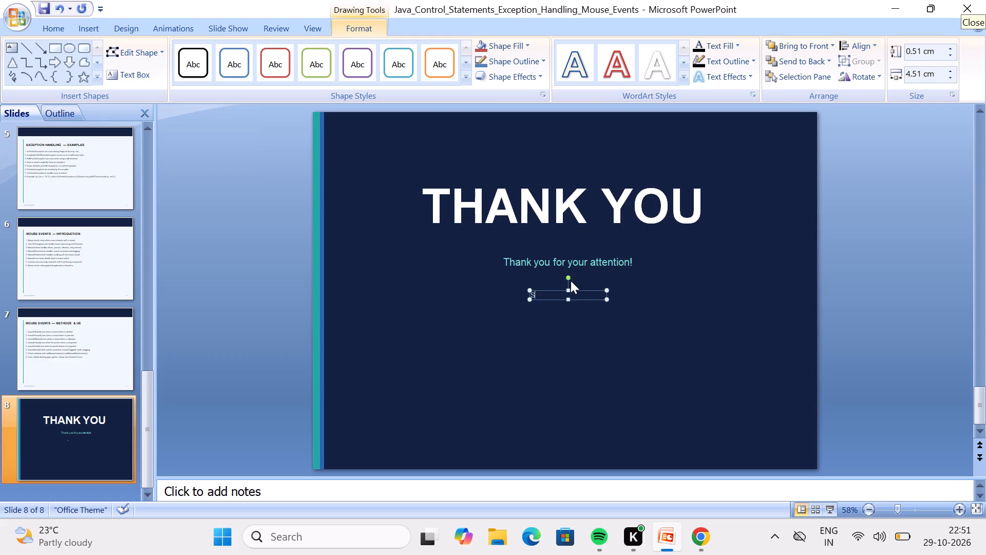
key(BackSpace)
key(BackSpace)
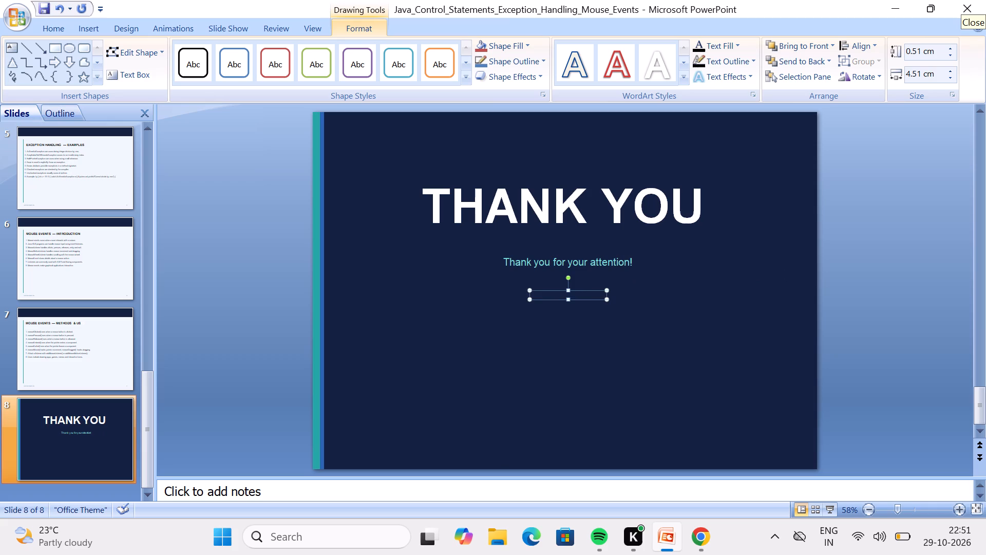
Widen the "Thank you for your attention!" text box to about 9.61 cm and place it slightly lower beneath the THANK YOU title.
click(502, 258)
drag(502, 258, 565, 268)
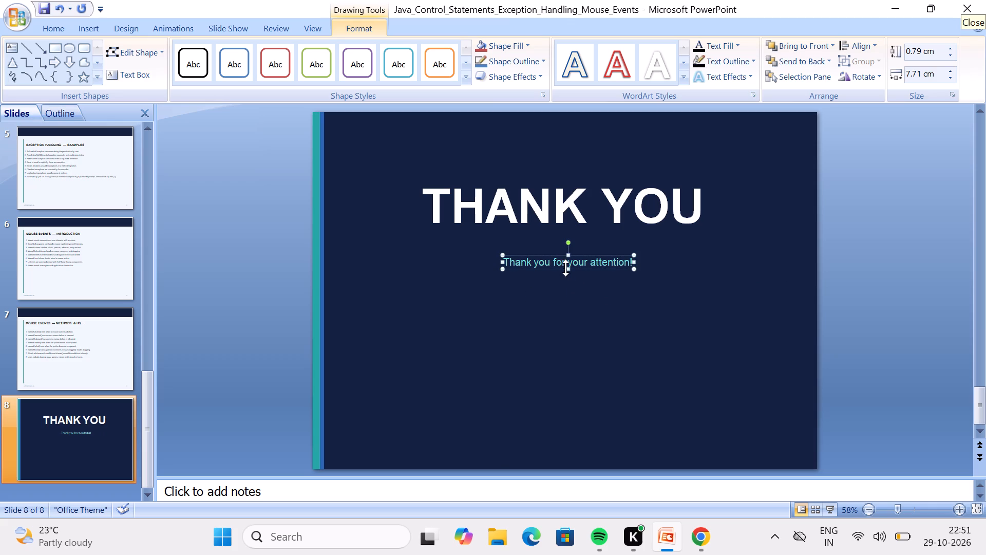
drag(565, 268, 568, 270)
drag(568, 270, 568, 346)
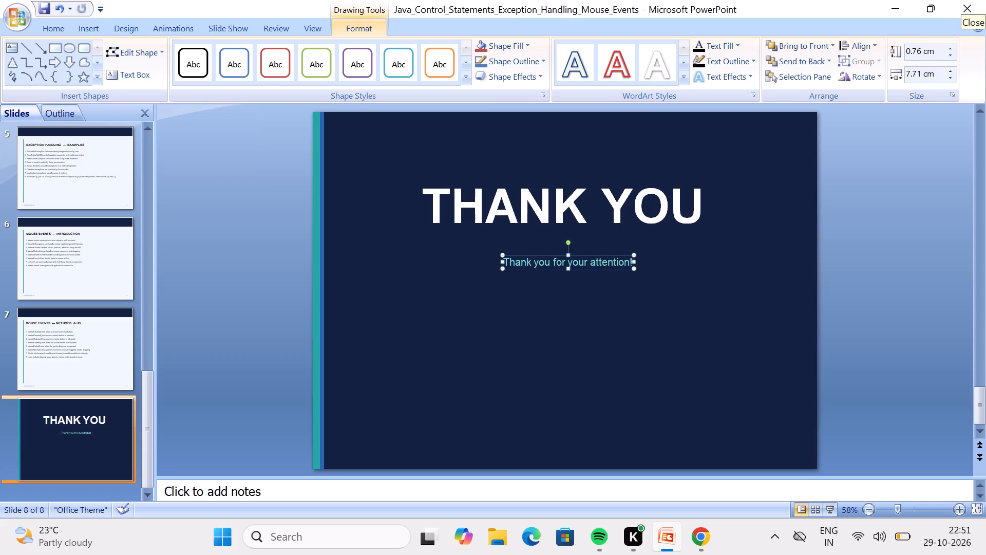
drag(555, 256, 556, 285)
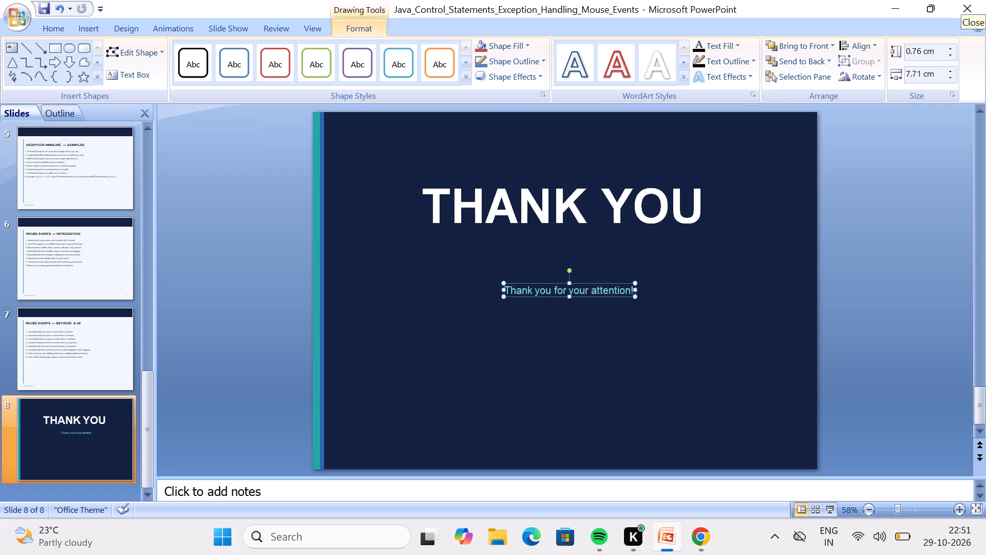
drag(503, 281, 473, 259)
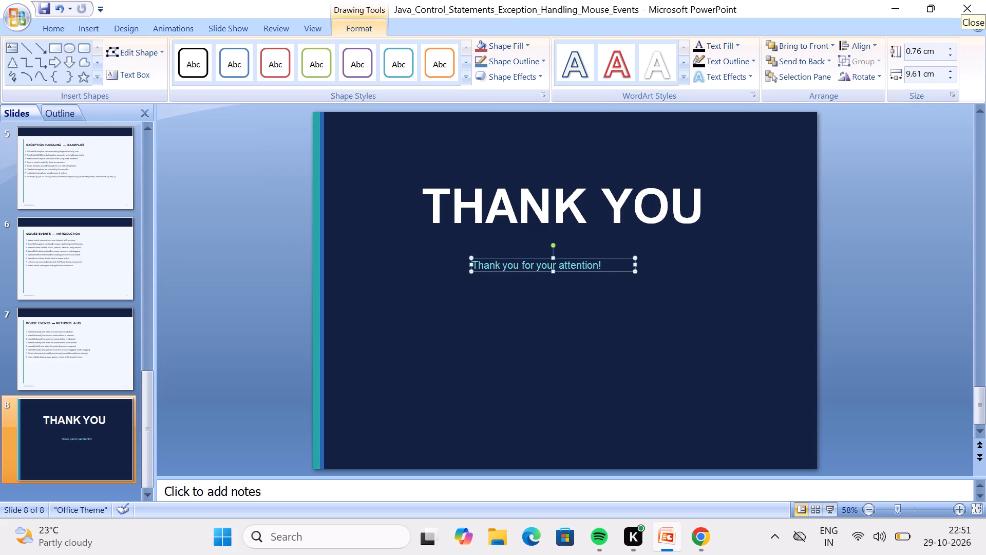
drag(540, 259, 554, 271)
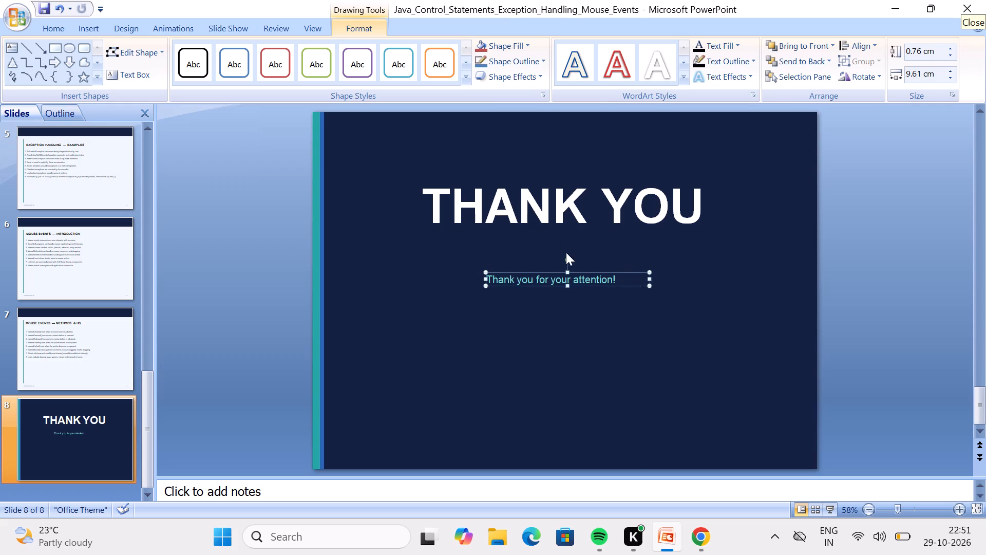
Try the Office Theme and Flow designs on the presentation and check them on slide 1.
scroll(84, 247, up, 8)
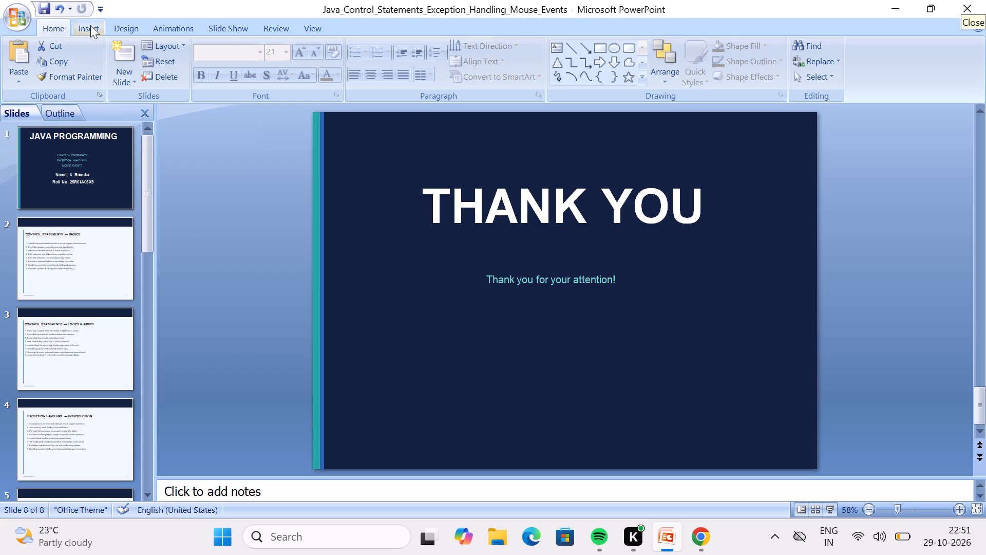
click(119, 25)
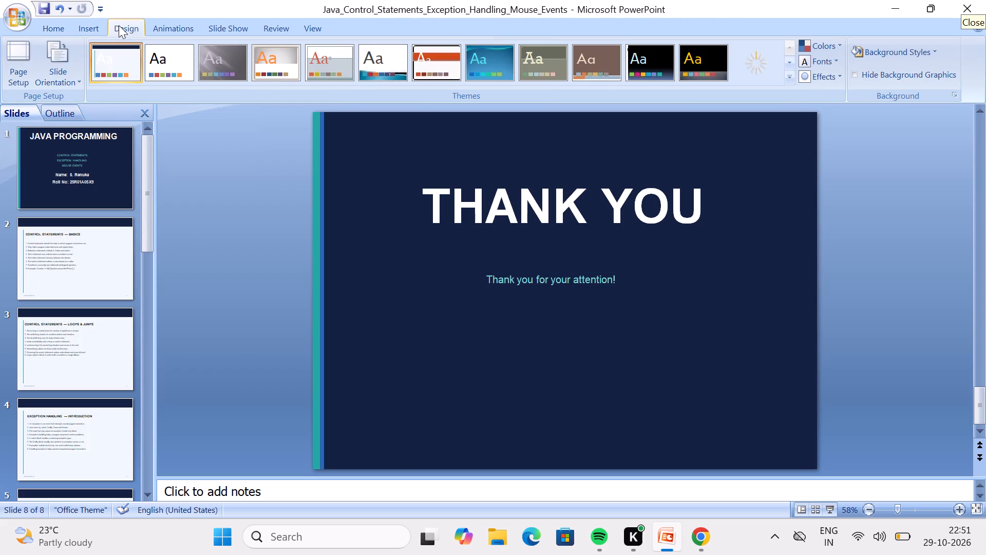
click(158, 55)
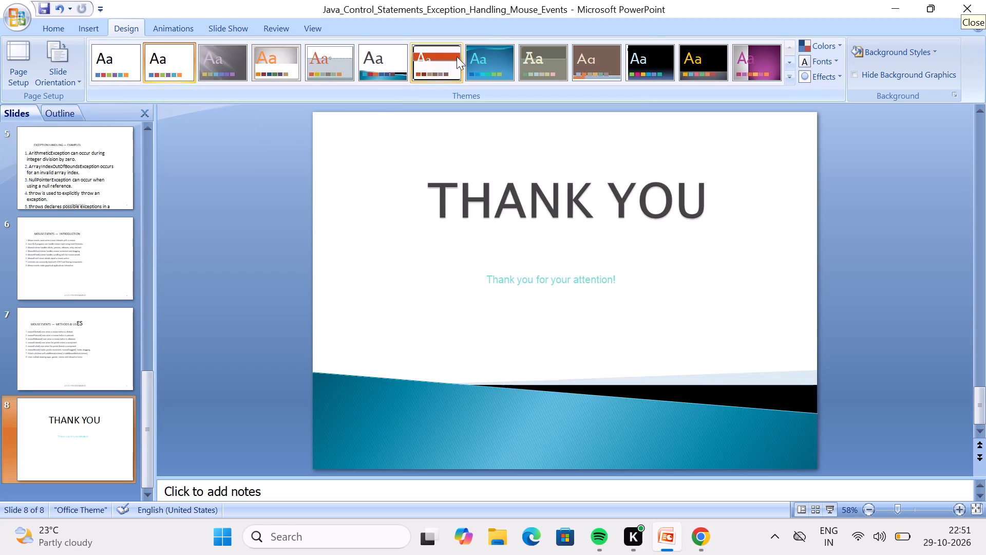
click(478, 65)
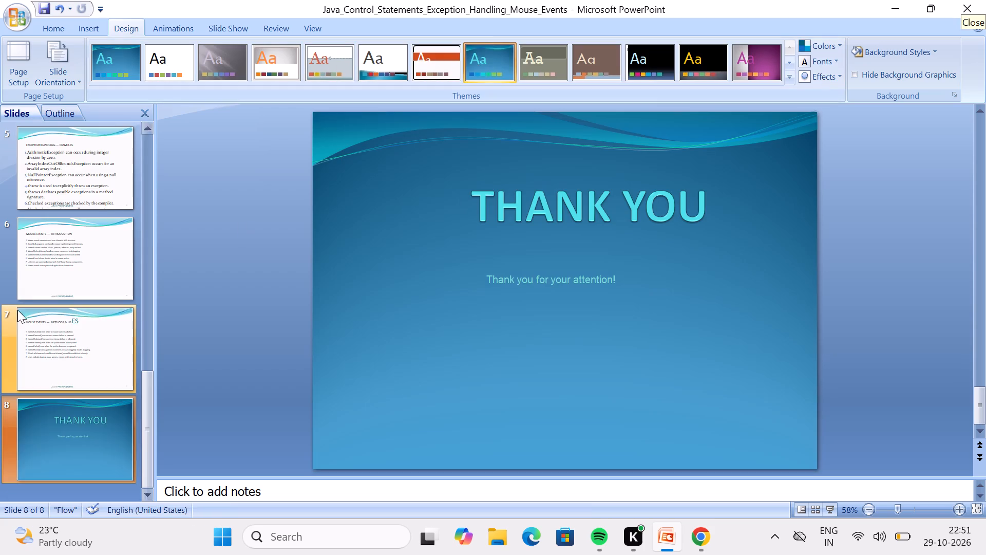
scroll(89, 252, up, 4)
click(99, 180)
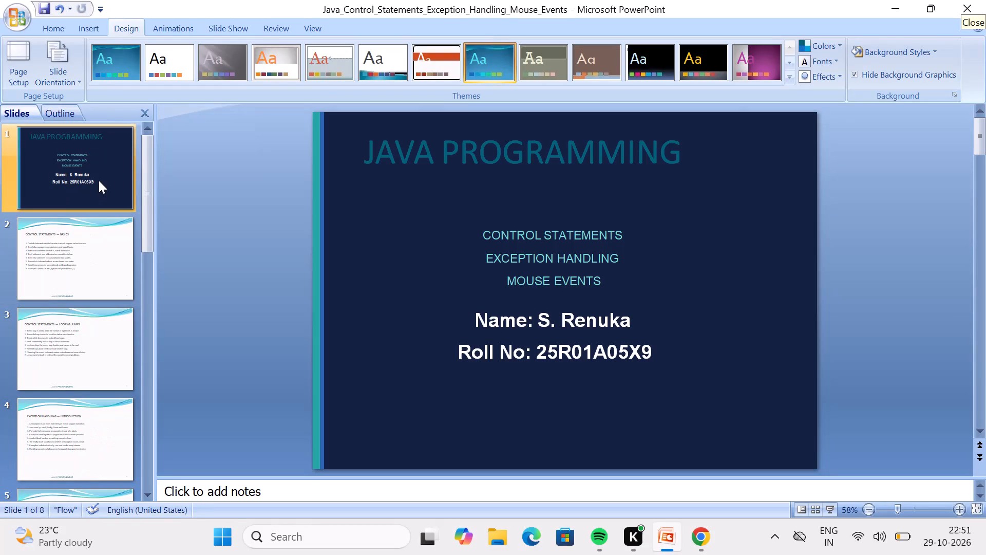
Recolour the JAVA PROGRAMMING title on slide 1 with the blue theme colour and make it bold.
click(366, 151)
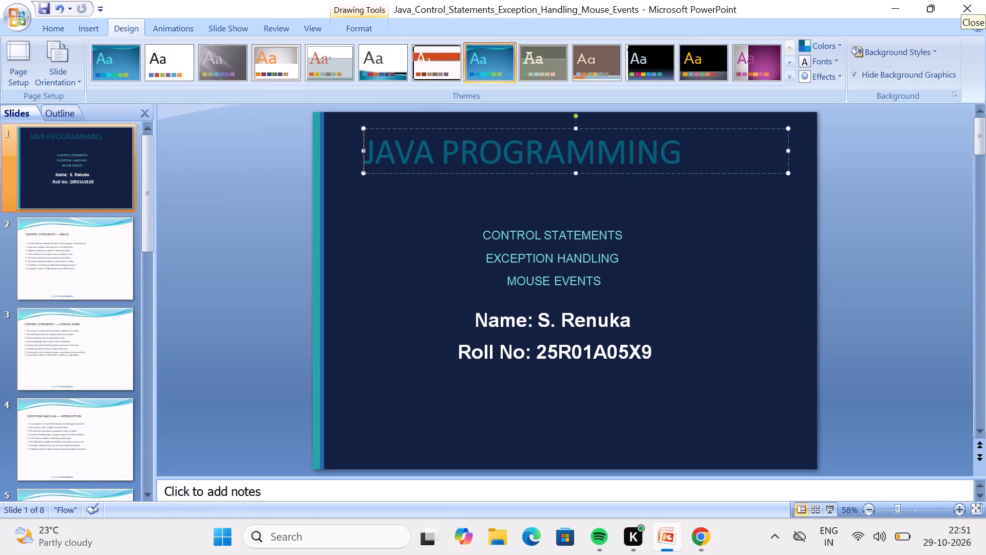
drag(366, 151, 623, 145)
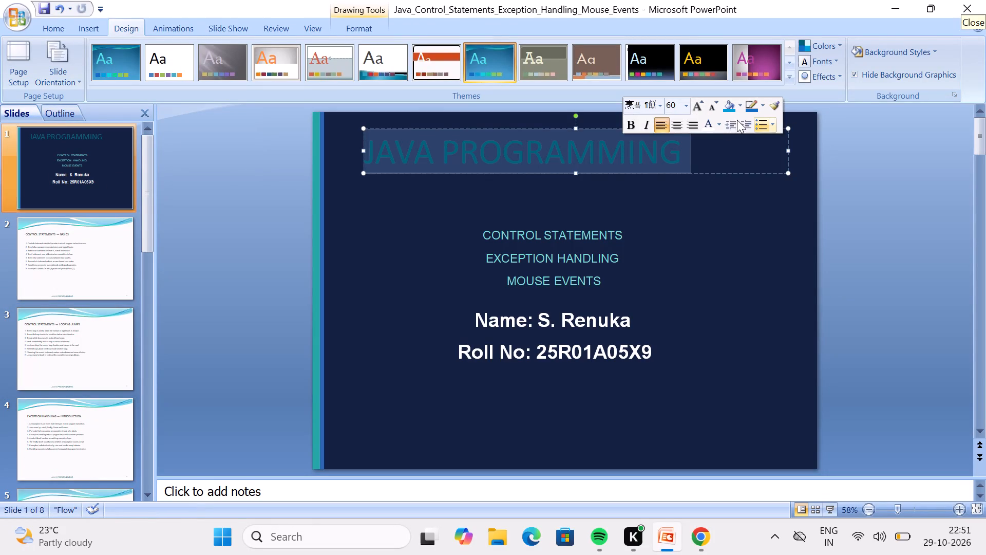
click(723, 120)
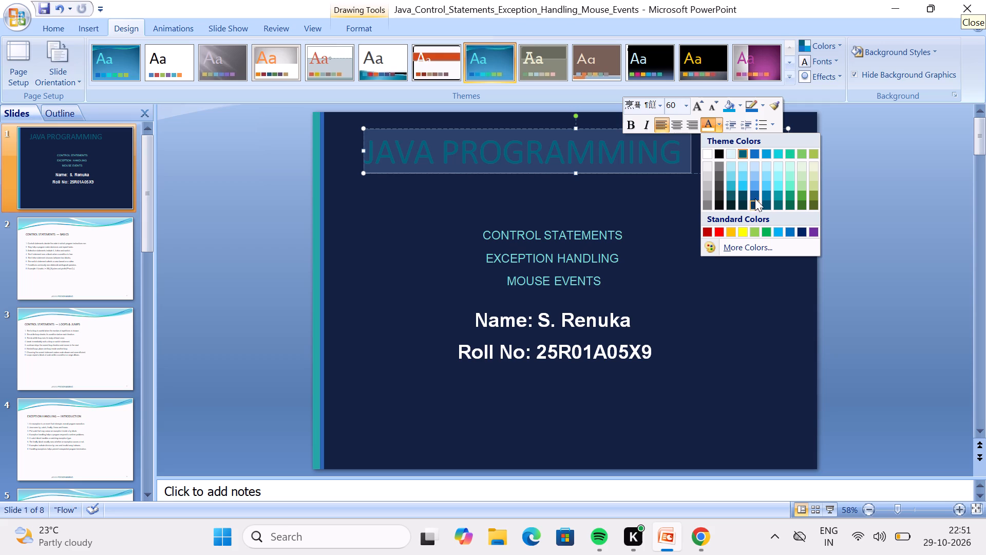
click(756, 151)
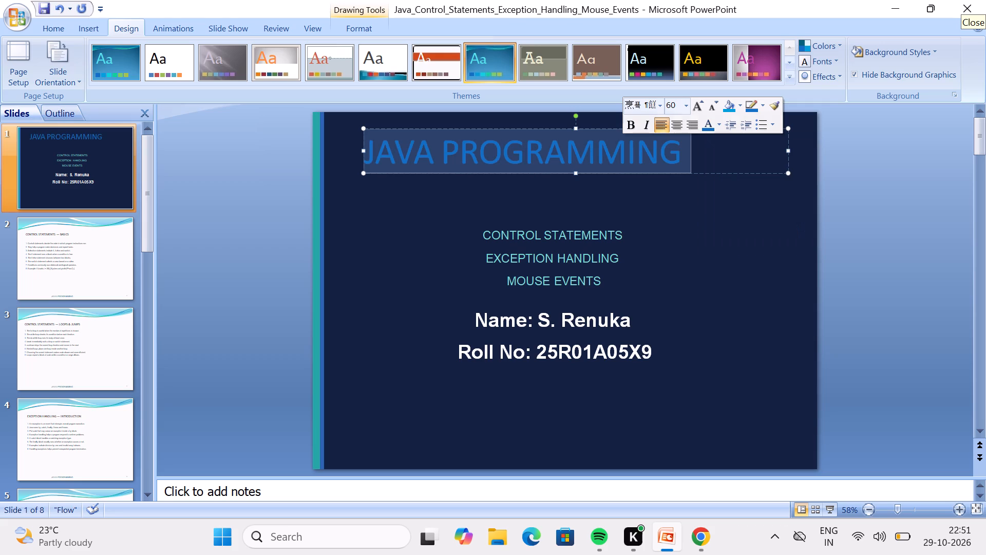
click(631, 125)
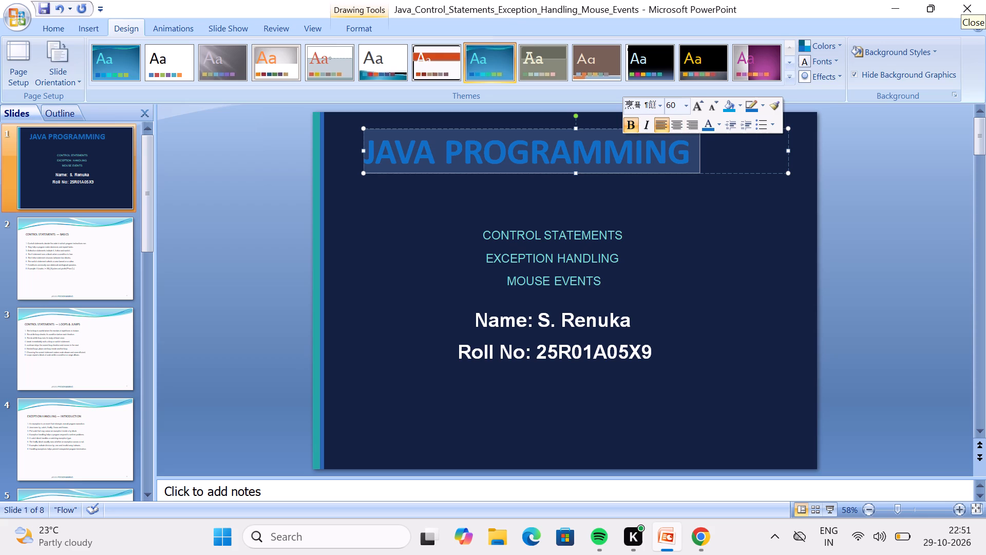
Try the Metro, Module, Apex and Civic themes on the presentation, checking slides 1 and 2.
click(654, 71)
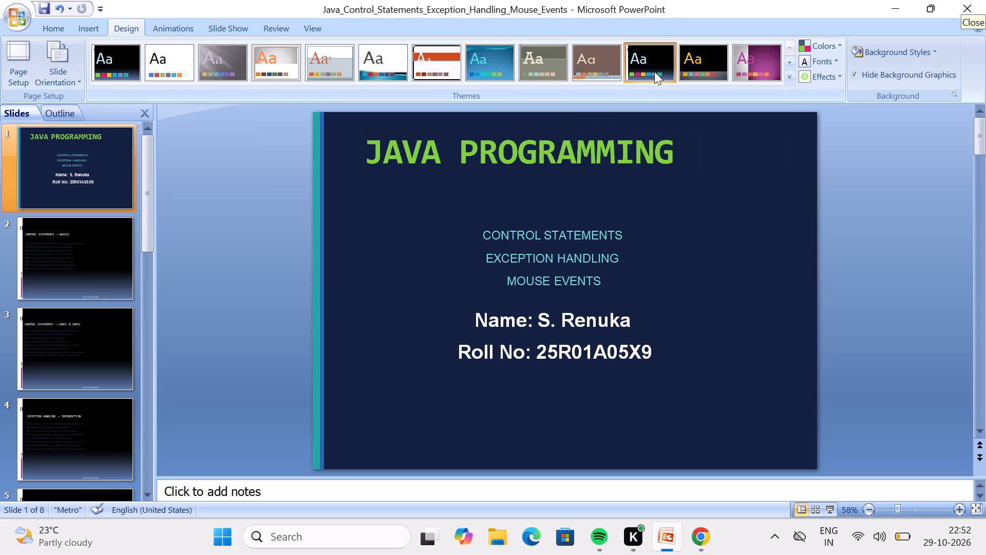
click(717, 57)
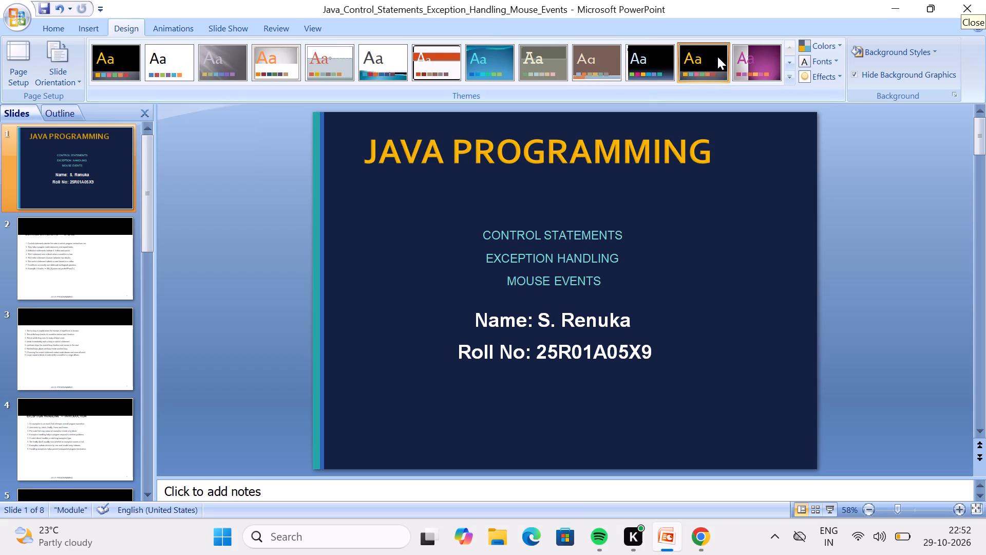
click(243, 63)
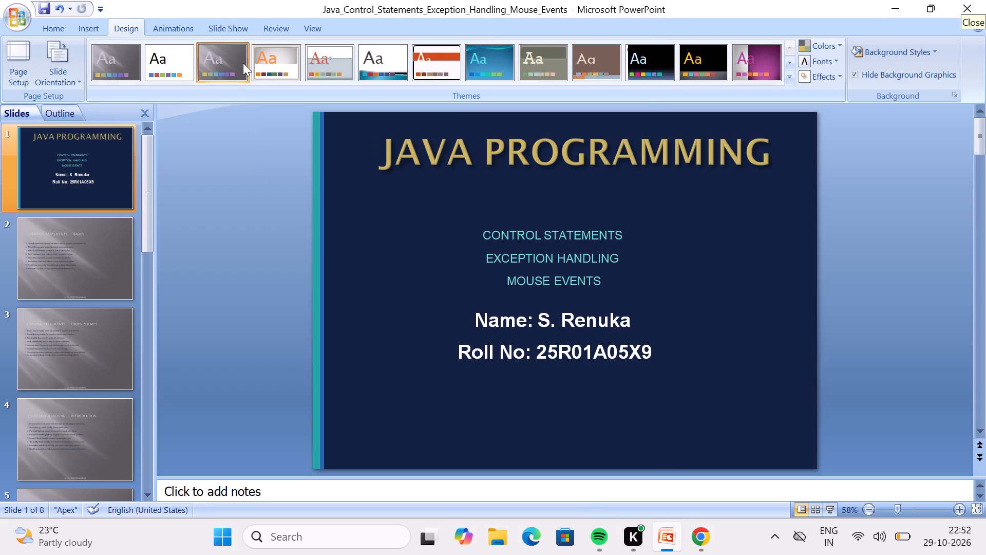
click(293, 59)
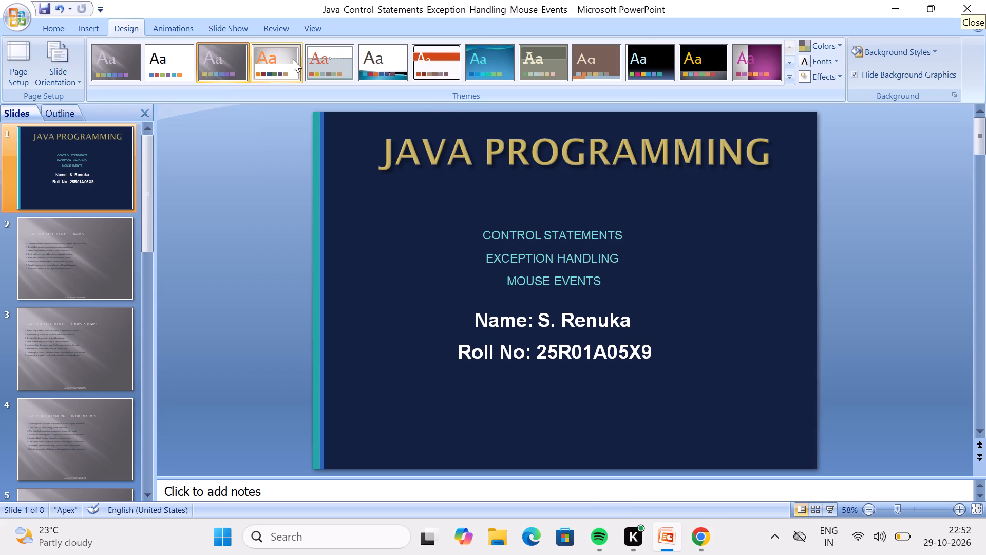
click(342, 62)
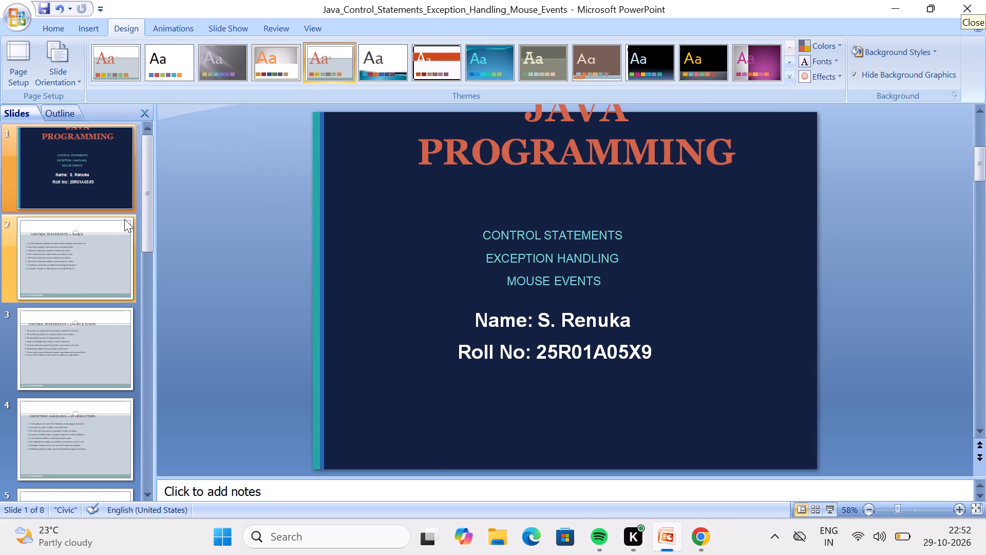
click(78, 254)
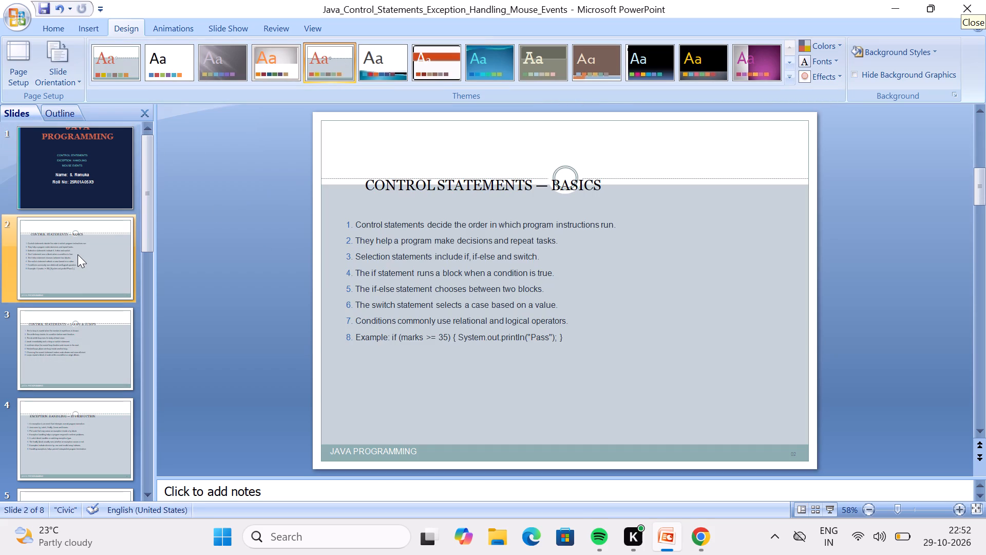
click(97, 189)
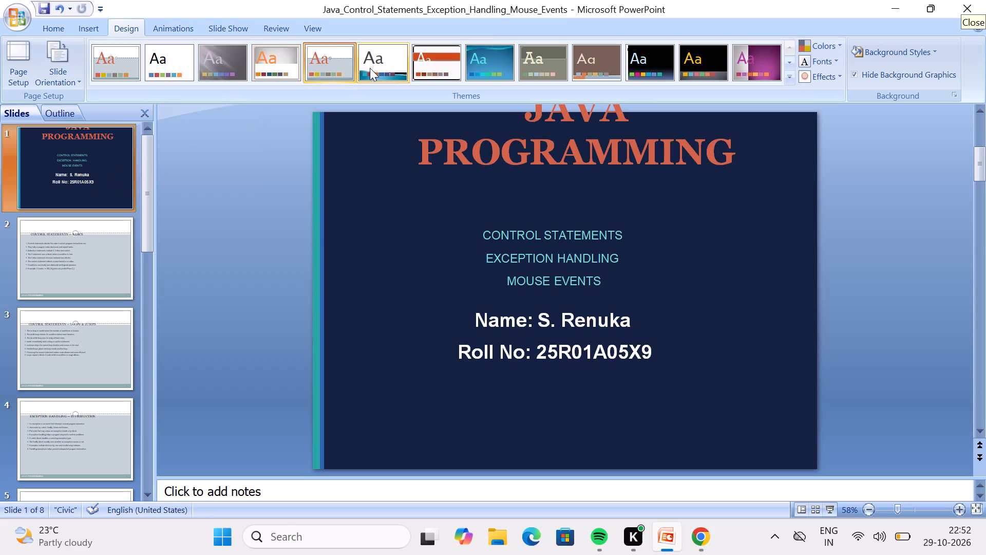
Apply the Concourse theme to the presentation and review slides 2, 3 and 8.
click(370, 66)
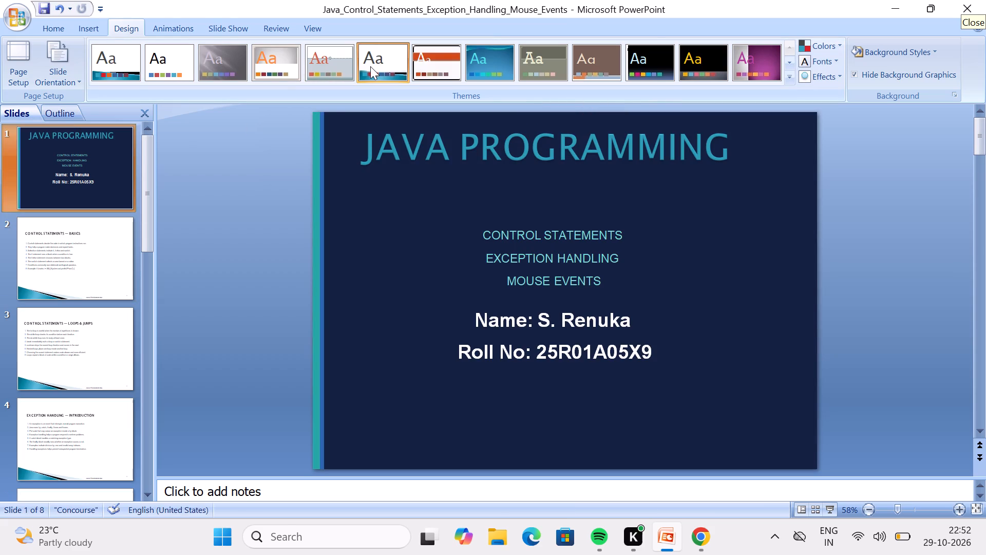
click(87, 284)
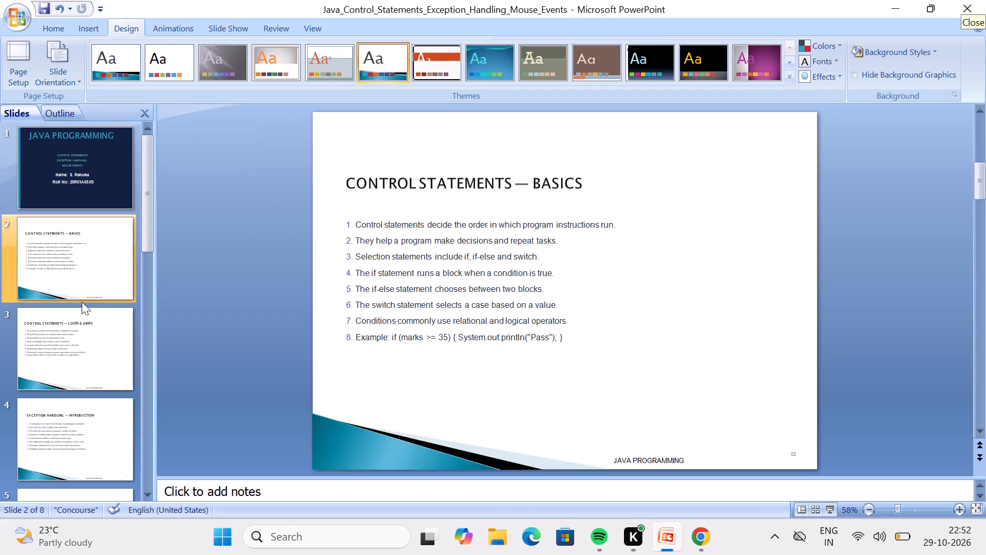
click(45, 348)
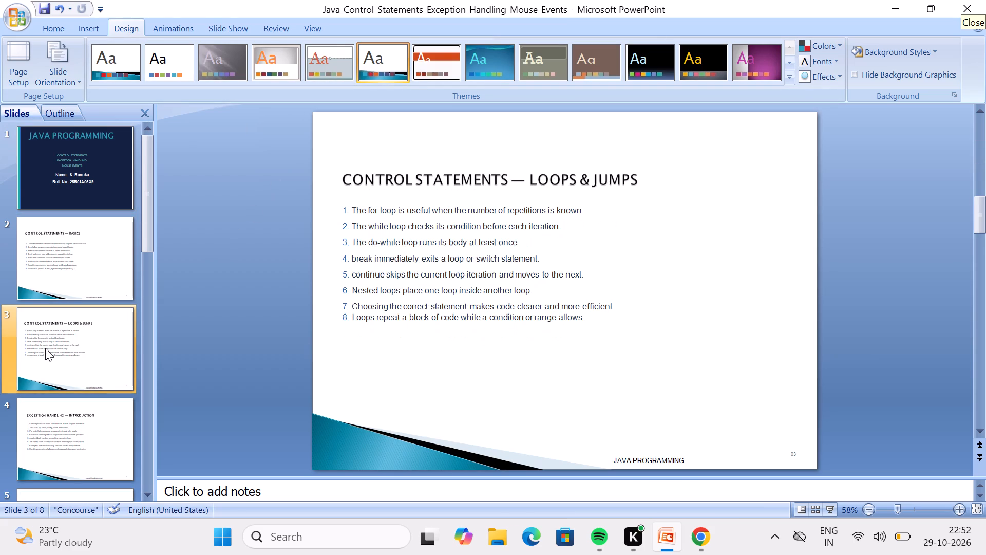
scroll(45, 348, down, 2)
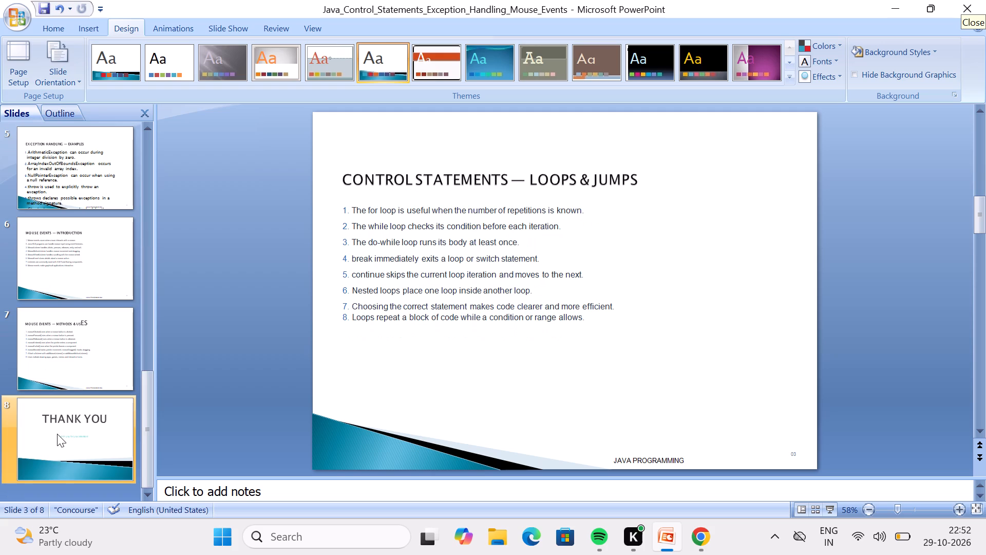
click(57, 434)
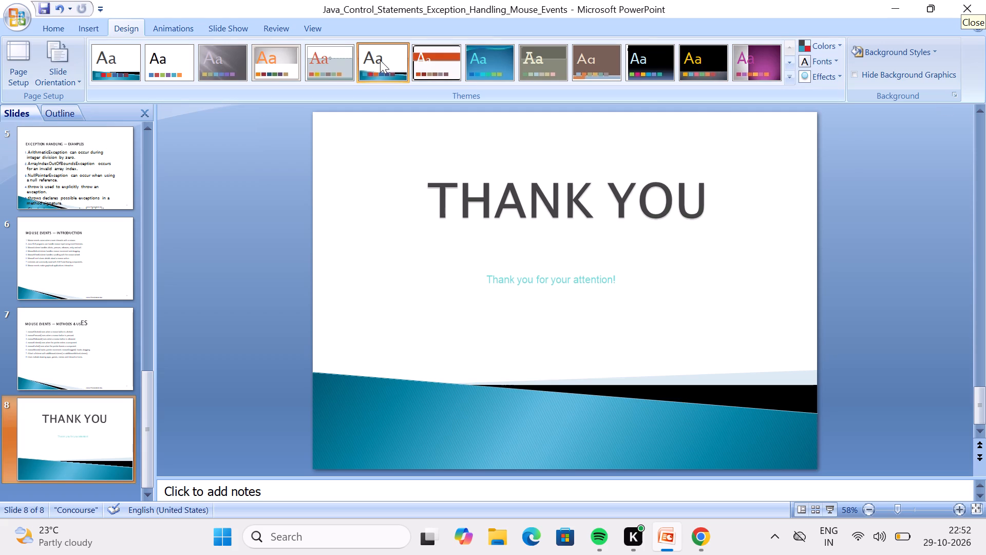
Open the Save As dialog for the presentation.
click(2, 13)
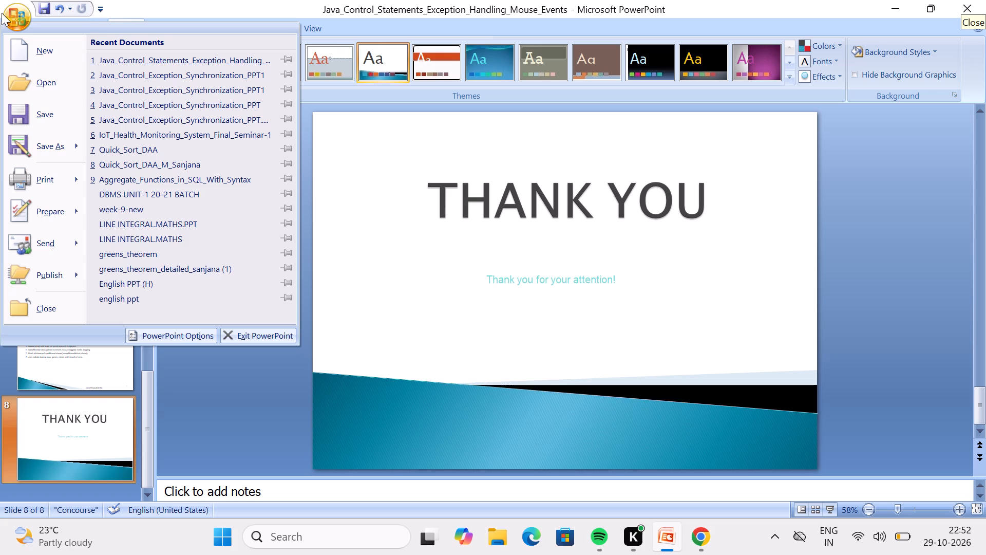
click(47, 139)
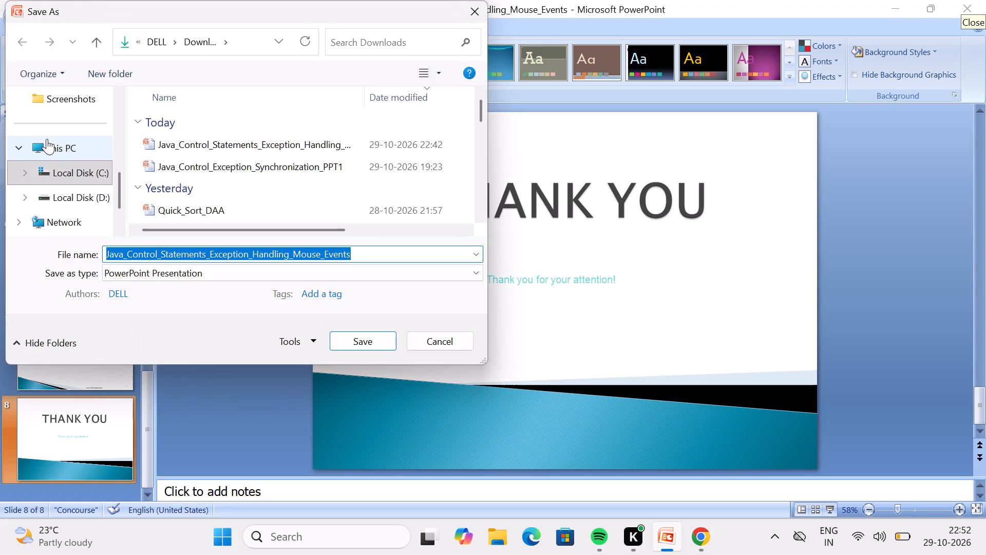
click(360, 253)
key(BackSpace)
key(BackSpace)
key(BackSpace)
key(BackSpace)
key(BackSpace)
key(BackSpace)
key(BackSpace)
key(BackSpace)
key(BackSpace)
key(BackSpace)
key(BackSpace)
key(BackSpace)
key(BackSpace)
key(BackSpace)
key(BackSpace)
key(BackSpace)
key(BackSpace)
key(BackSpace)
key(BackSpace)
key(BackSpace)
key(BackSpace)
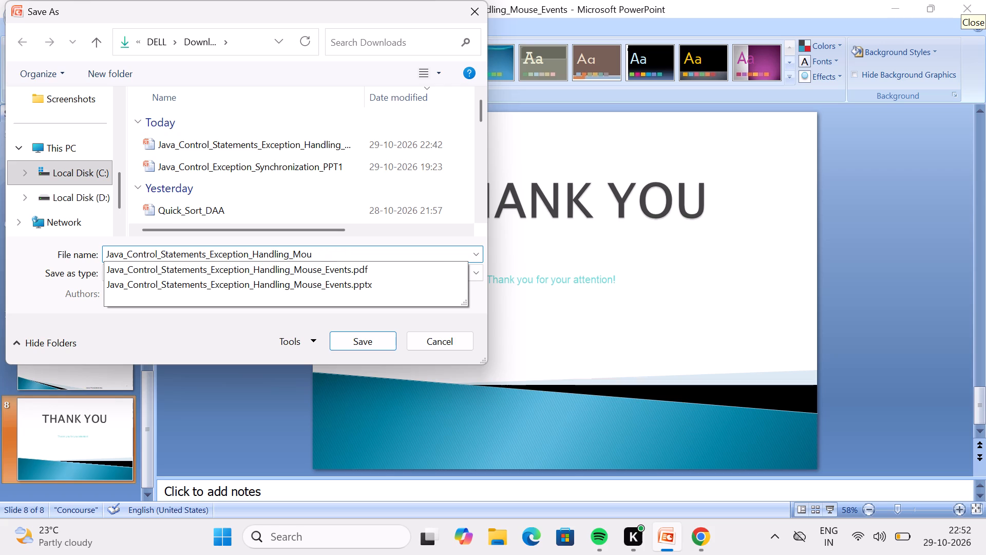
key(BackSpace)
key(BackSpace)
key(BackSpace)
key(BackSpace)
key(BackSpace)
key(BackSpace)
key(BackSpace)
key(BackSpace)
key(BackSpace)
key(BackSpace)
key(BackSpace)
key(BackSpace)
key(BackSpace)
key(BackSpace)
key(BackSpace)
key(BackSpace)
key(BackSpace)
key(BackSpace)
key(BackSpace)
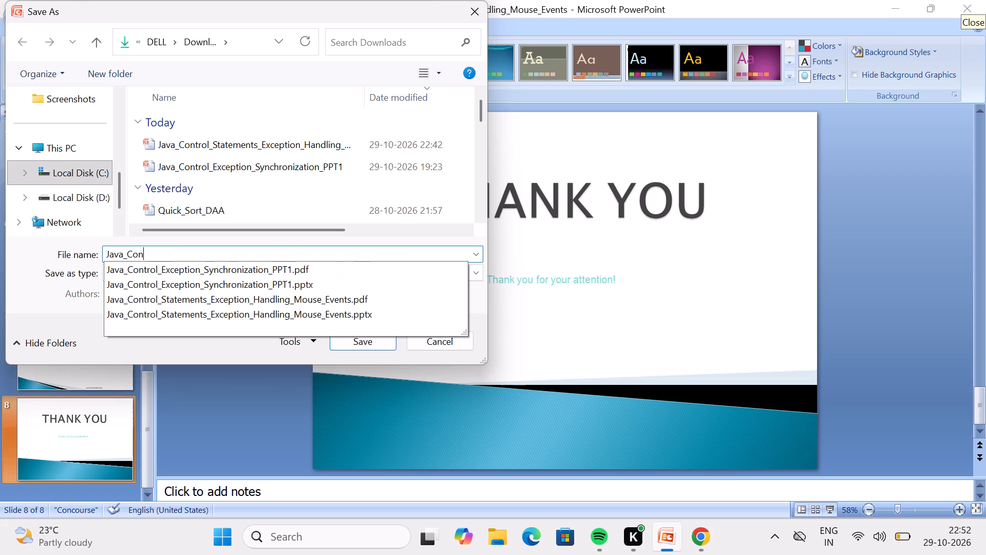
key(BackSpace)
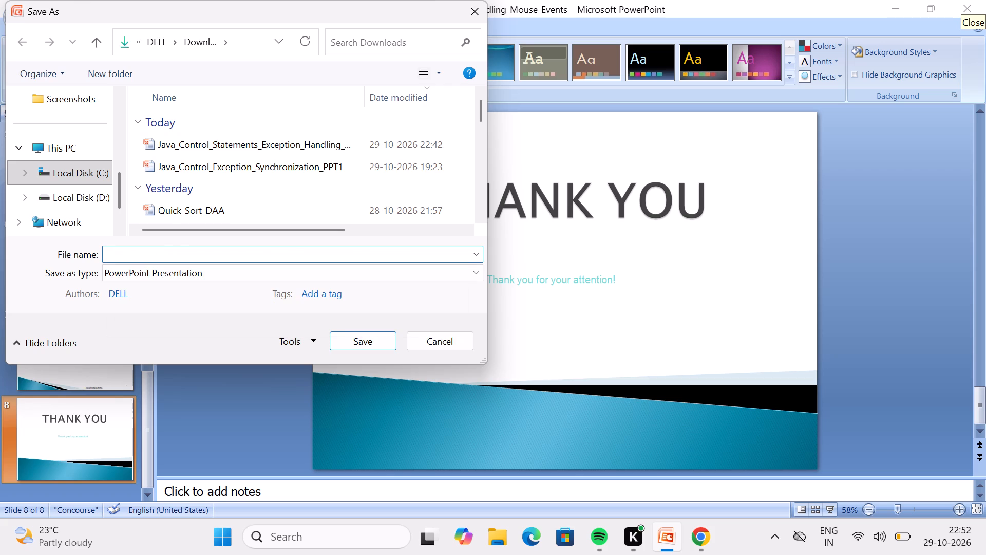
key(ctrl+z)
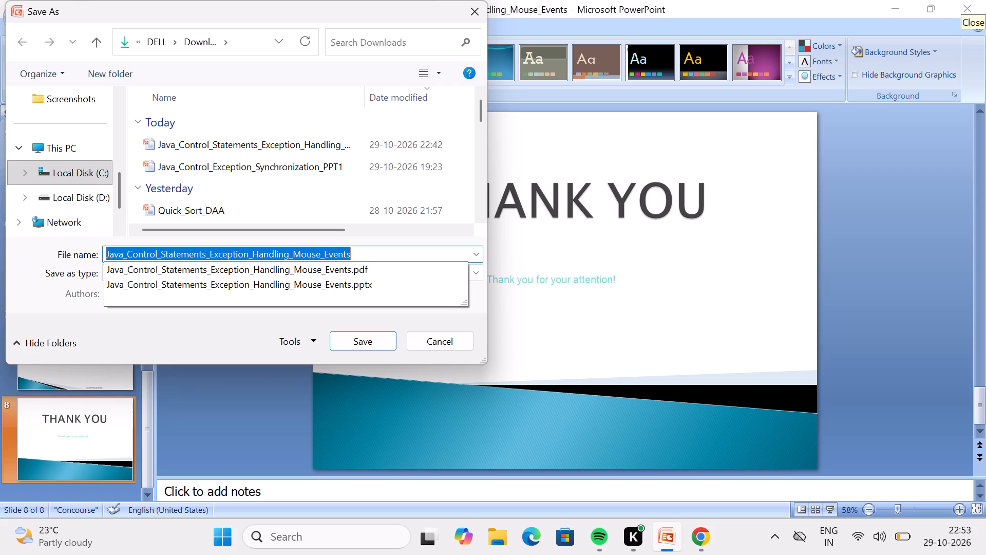
Save the presentation in Downloads as Java_Control_Statements_Exception_Handling_Mouse_Events, replacing the existing file.
key(Return)
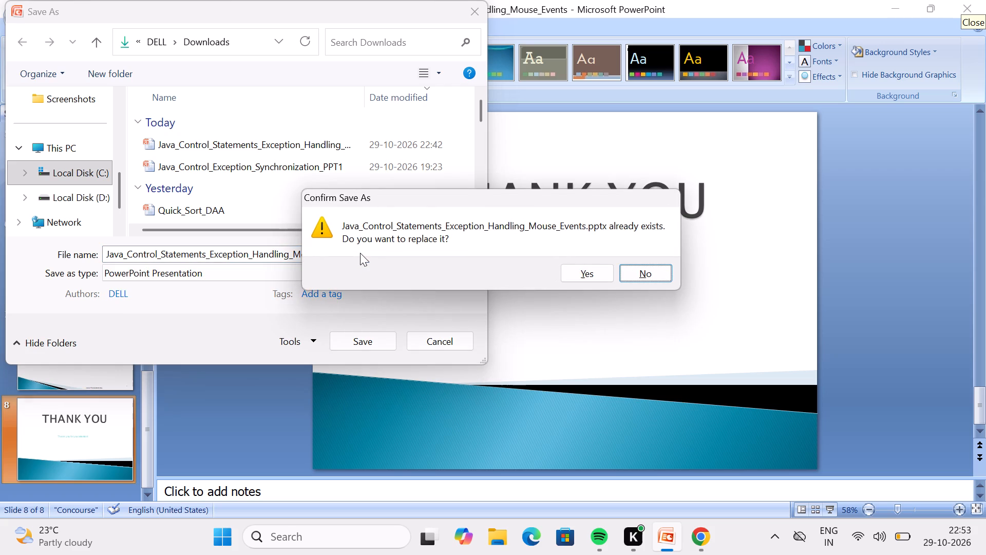
click(601, 269)
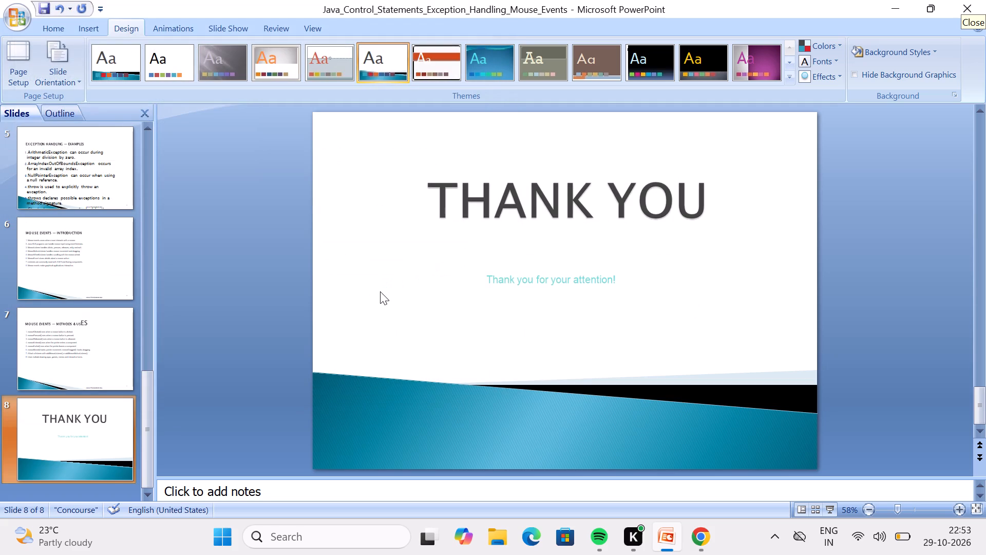
Save a copy of the presentation in Downloads under the name Java_Control_Statements_Exception_Handling_Mouse_Events1.
click(17, 10)
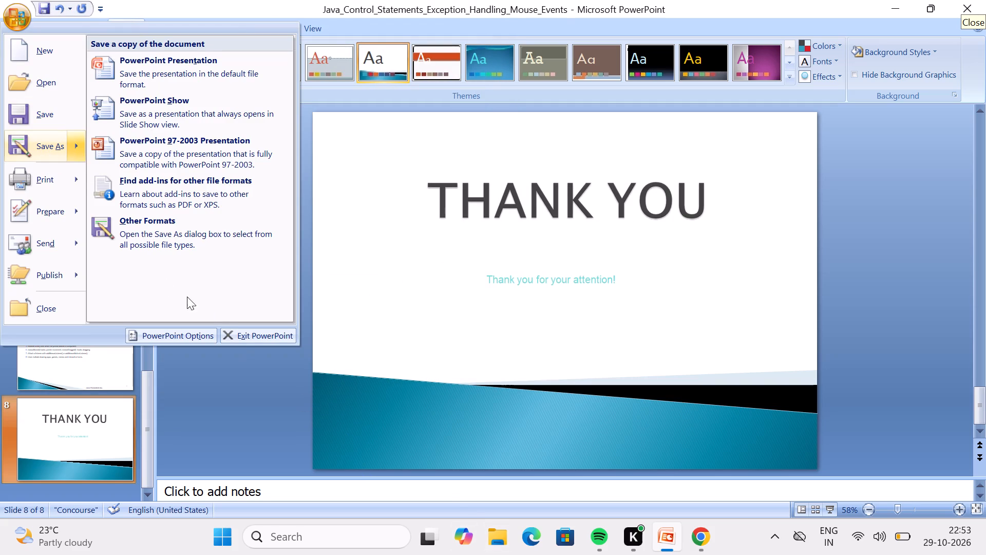
click(49, 151)
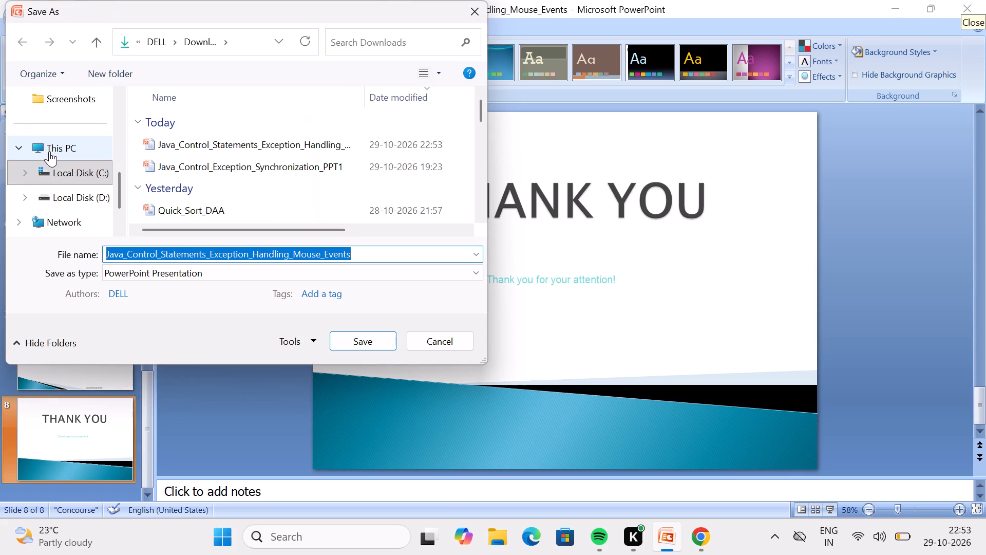
key(Return)
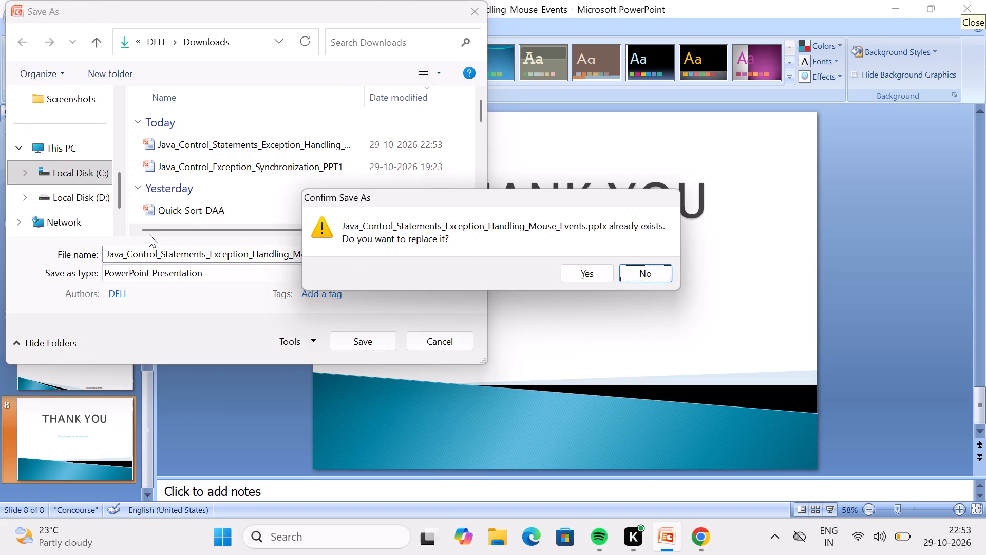
click(169, 250)
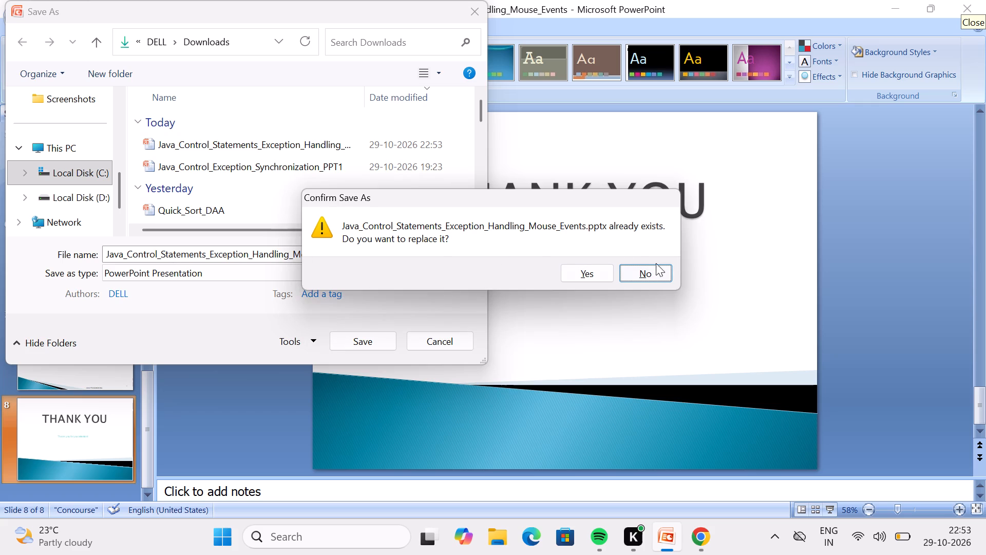
click(656, 266)
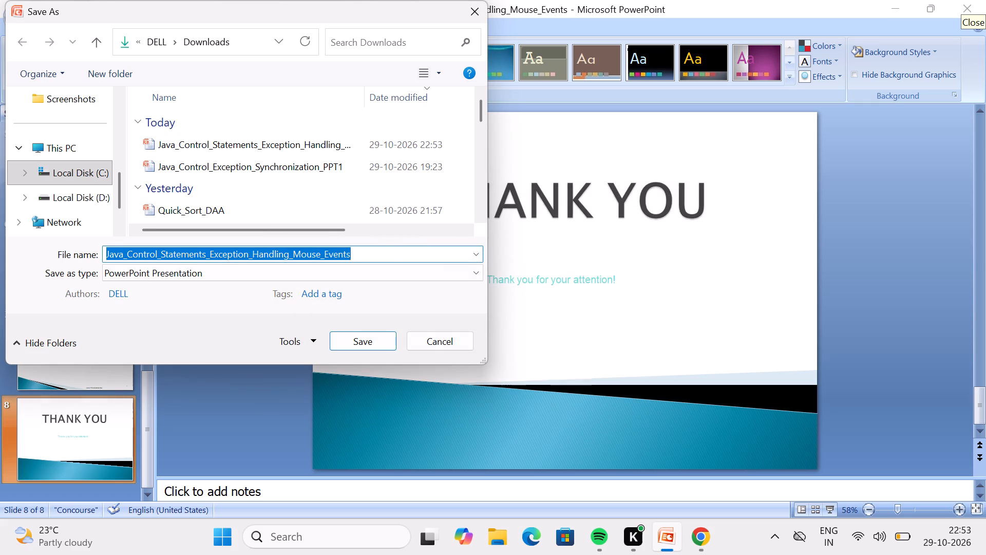
click(376, 258)
key(1)
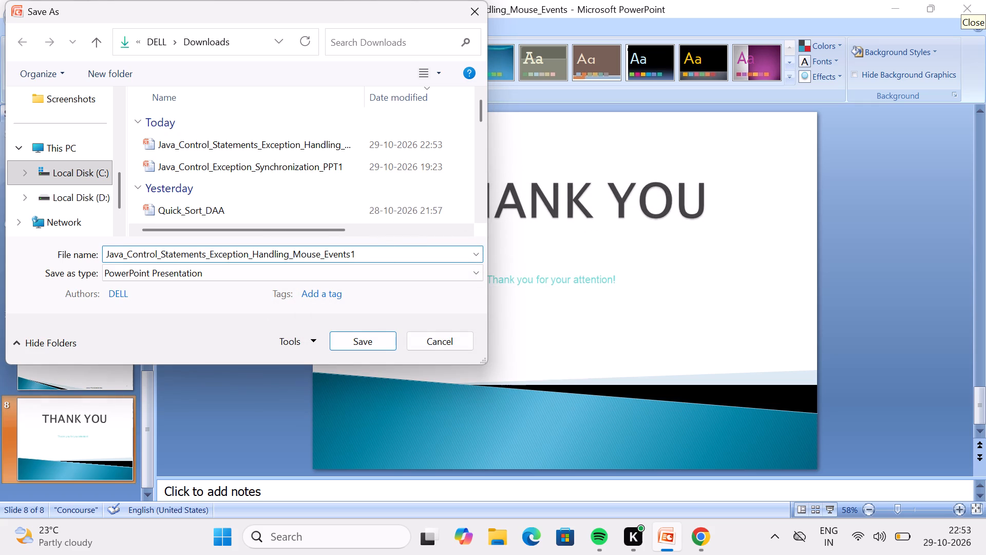
key(Return)
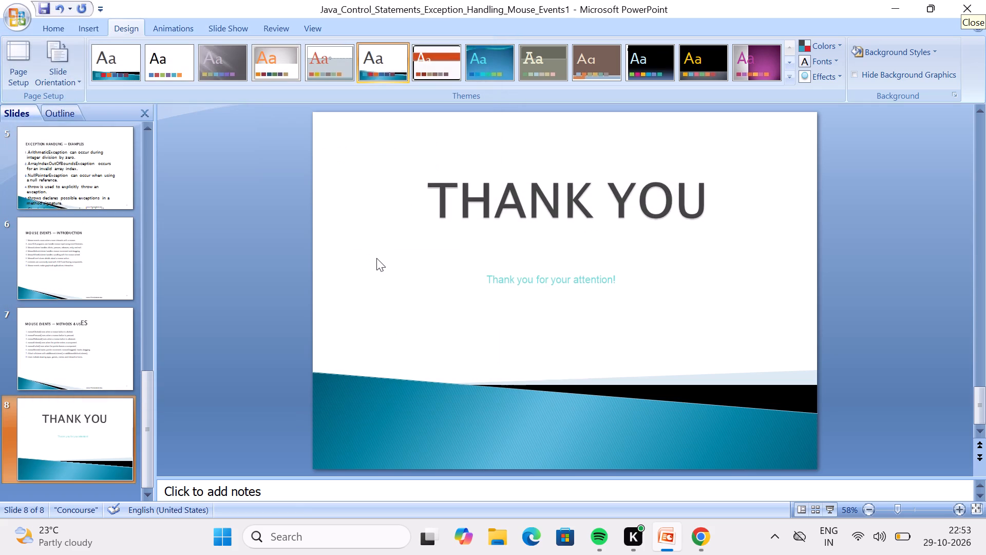
Switch to iLovePDF in Chrome and open the PowerPoint to PDF converter.
click(713, 538)
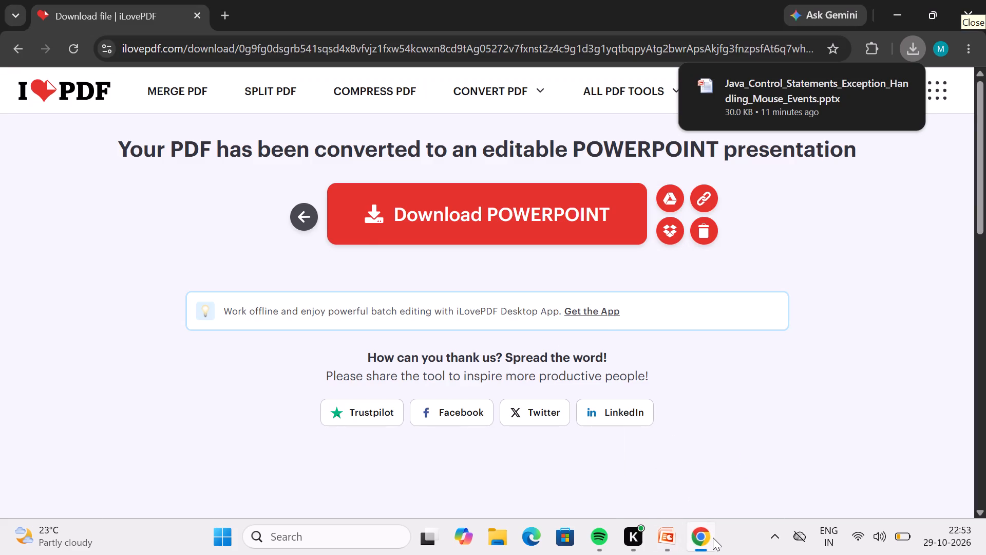
click(15, 41)
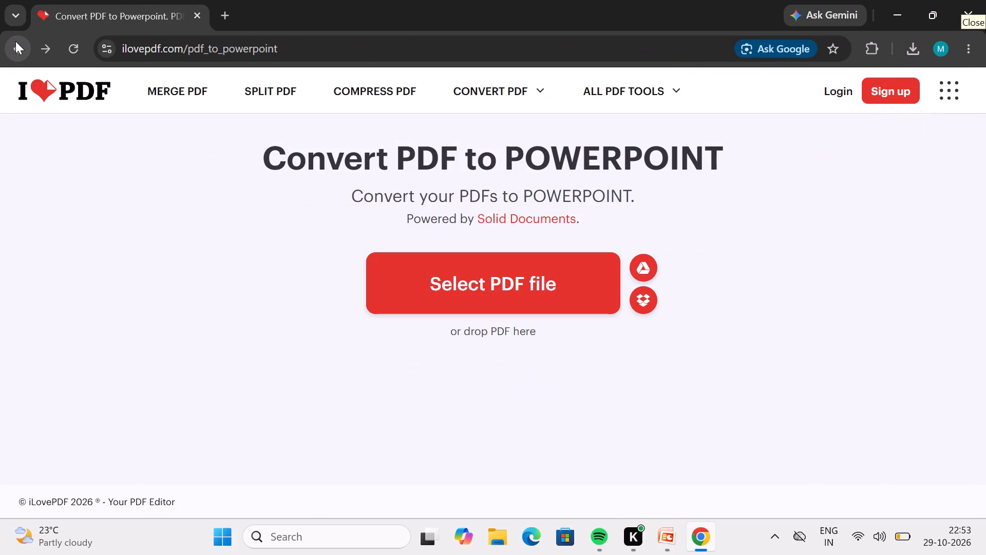
click(15, 41)
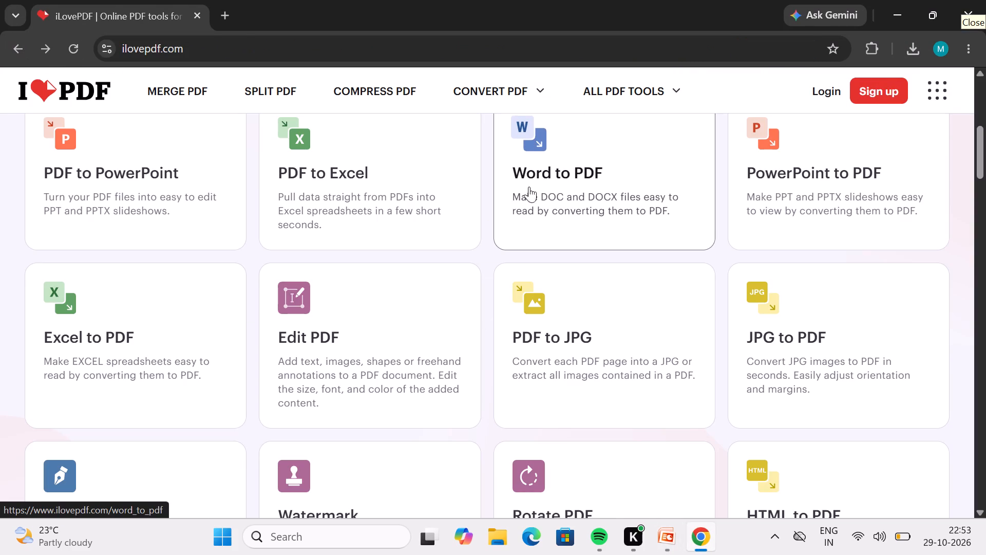
click(787, 186)
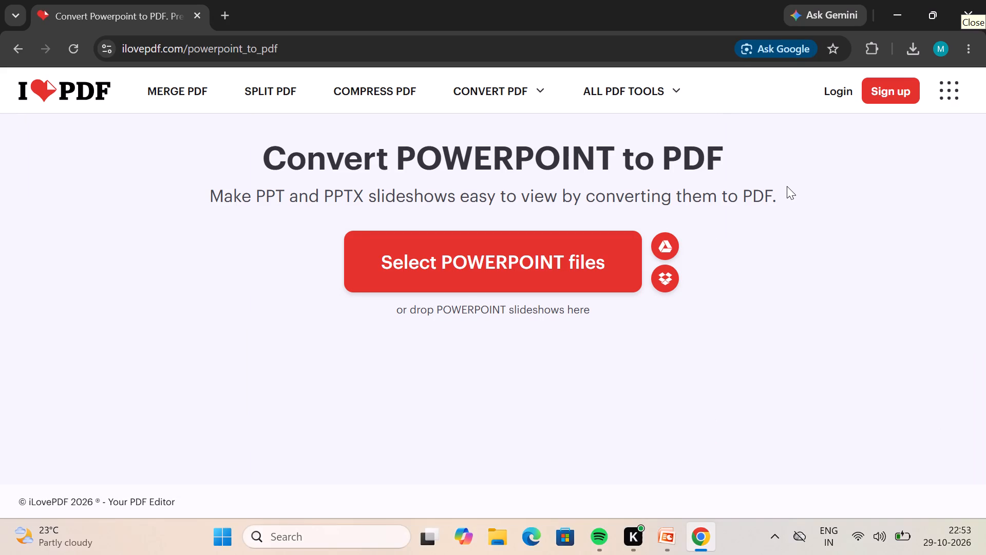
click(606, 251)
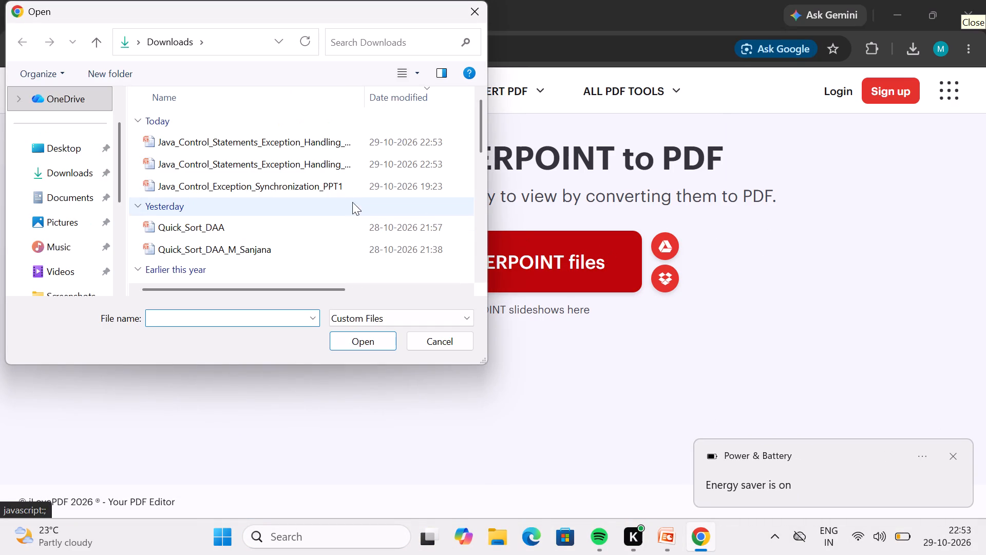
double_click(343, 136)
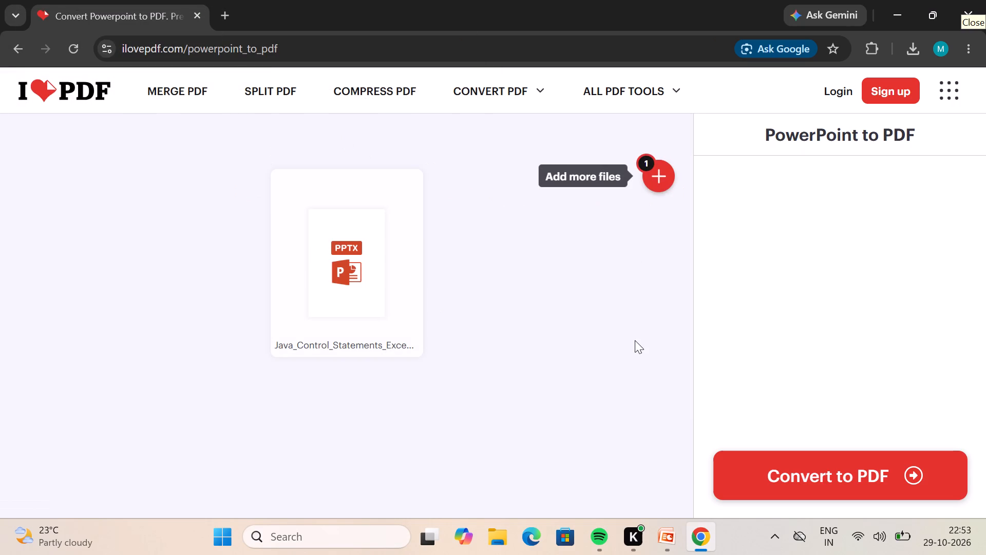